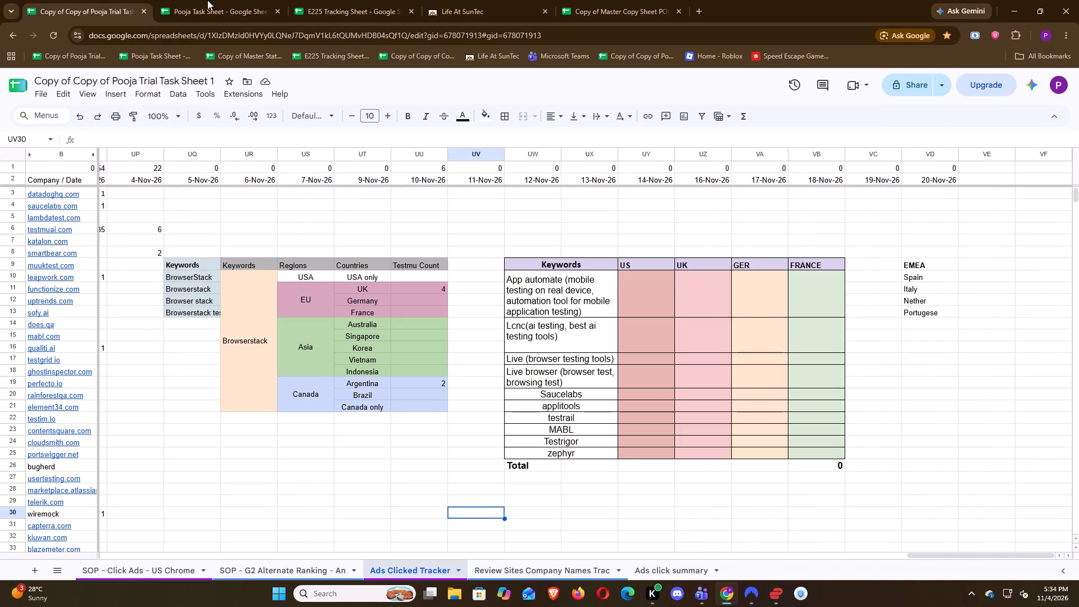
# Review the Ads Click and Fill Details sheets of the Master Copy spreadsheet, ending on the merged Status cell of the Group Status sheet.
pyautogui.click(624, 0)
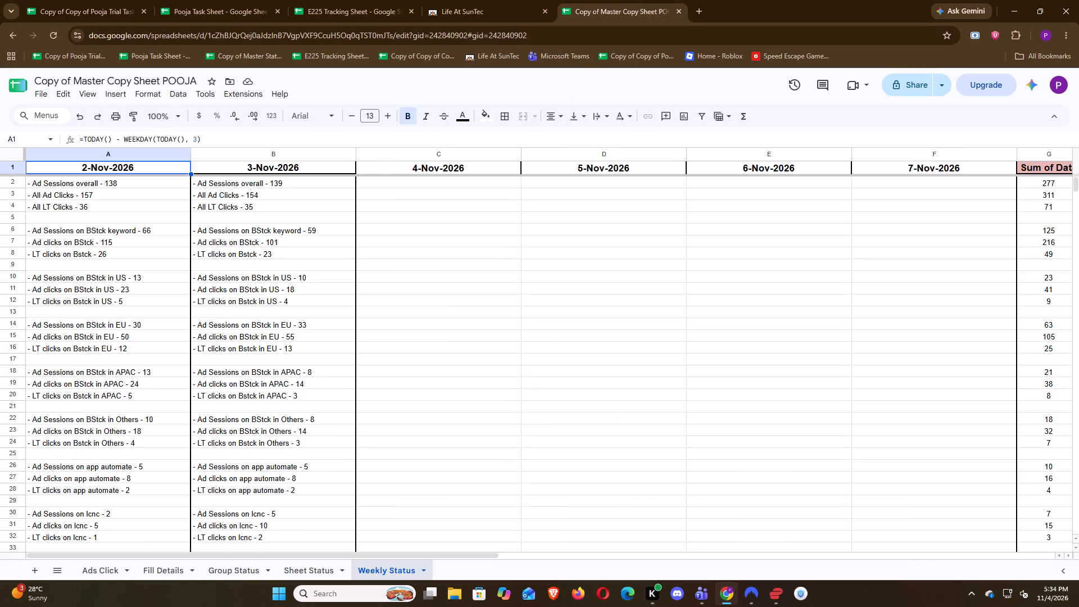
pyautogui.click(118, 572)
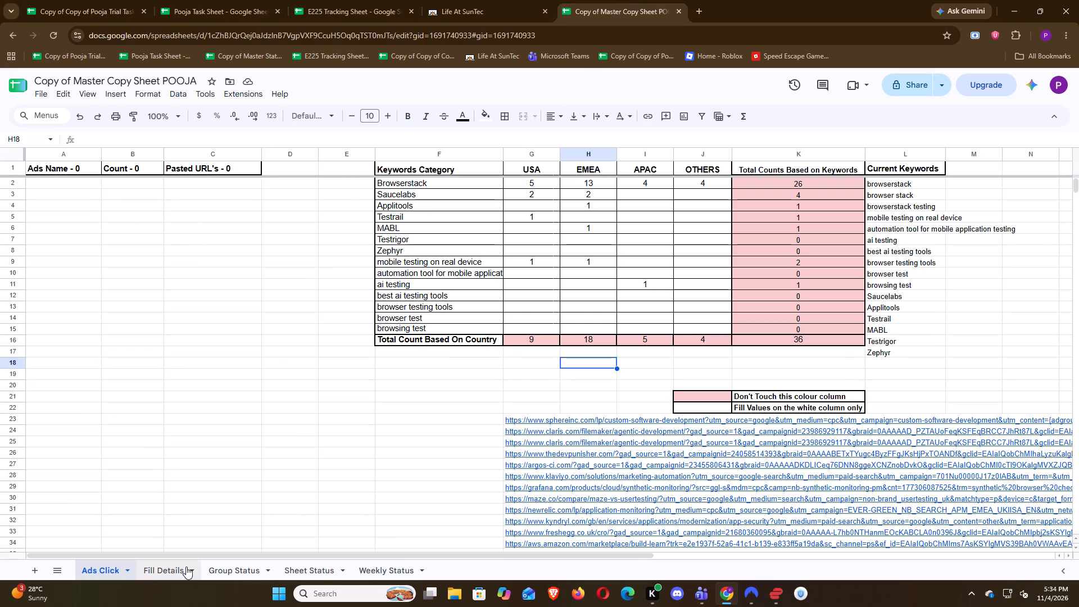
pyautogui.click(186, 567)
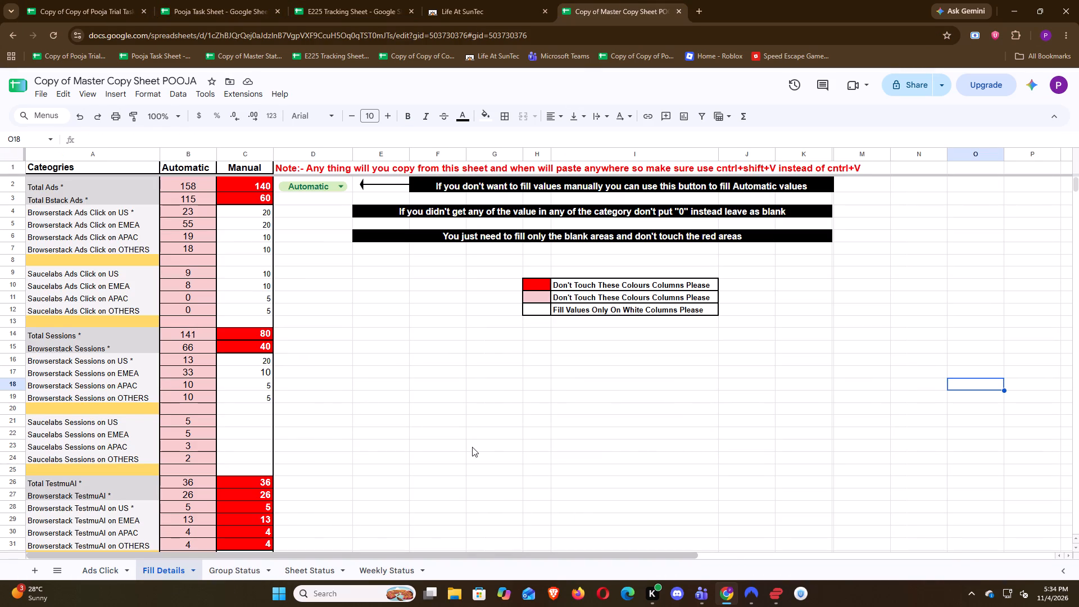
pyautogui.click(242, 570)
pyautogui.click(378, 374)
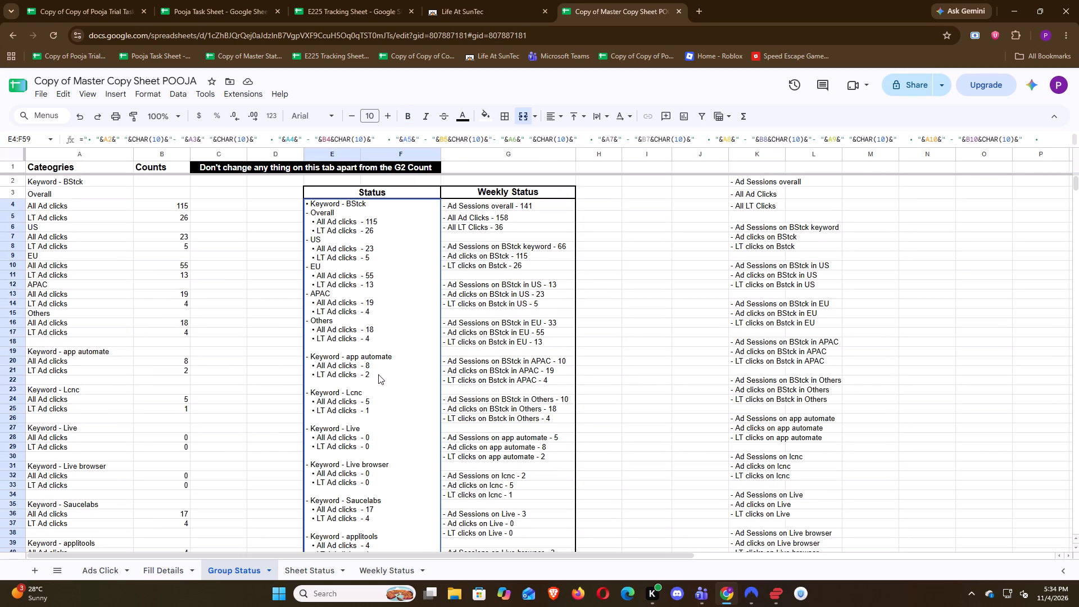
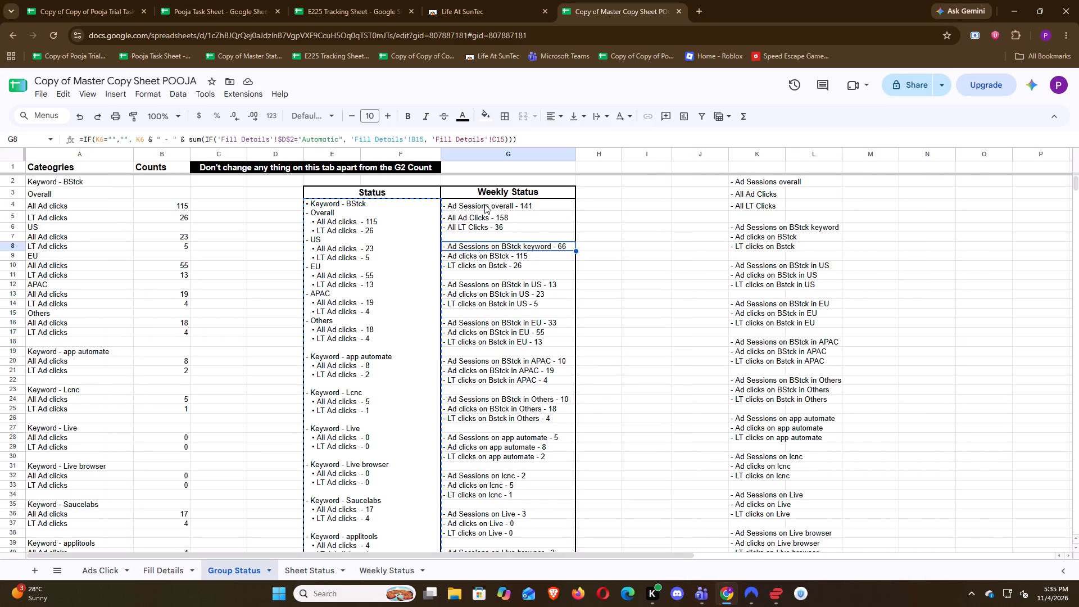
# Copy the Weekly Status entries G4:G68 from the Group Status sheet and paste them as values under 4-Nov-2026 in the Weekly Status sheet, starting at C2.
pyautogui.moveTo(484, 204); pyautogui.dragTo(498, 560)
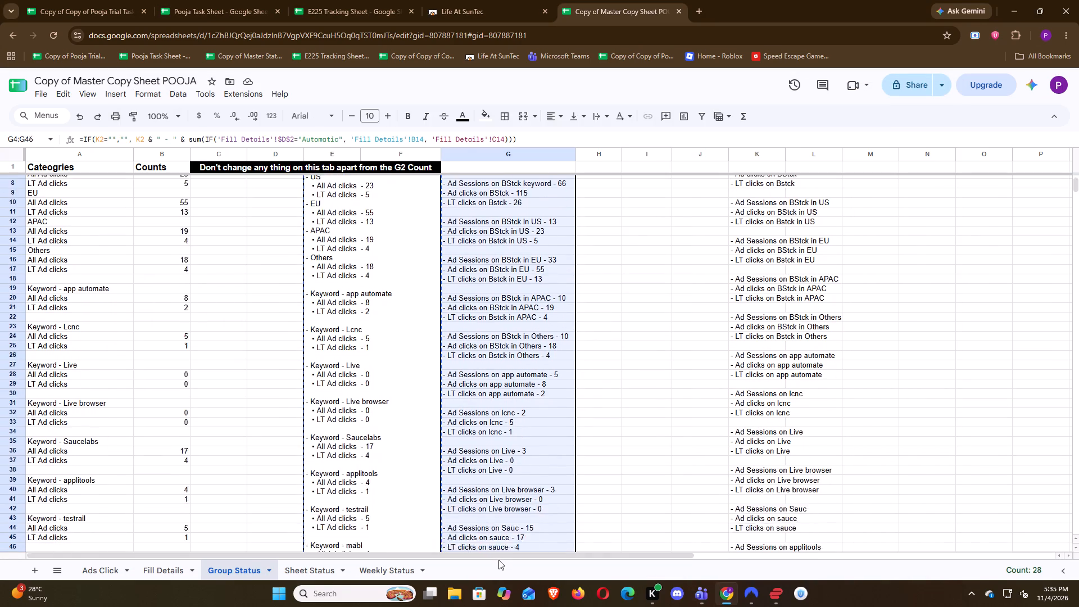
pyautogui.moveTo(498, 560); pyautogui.dragTo(487, 506)
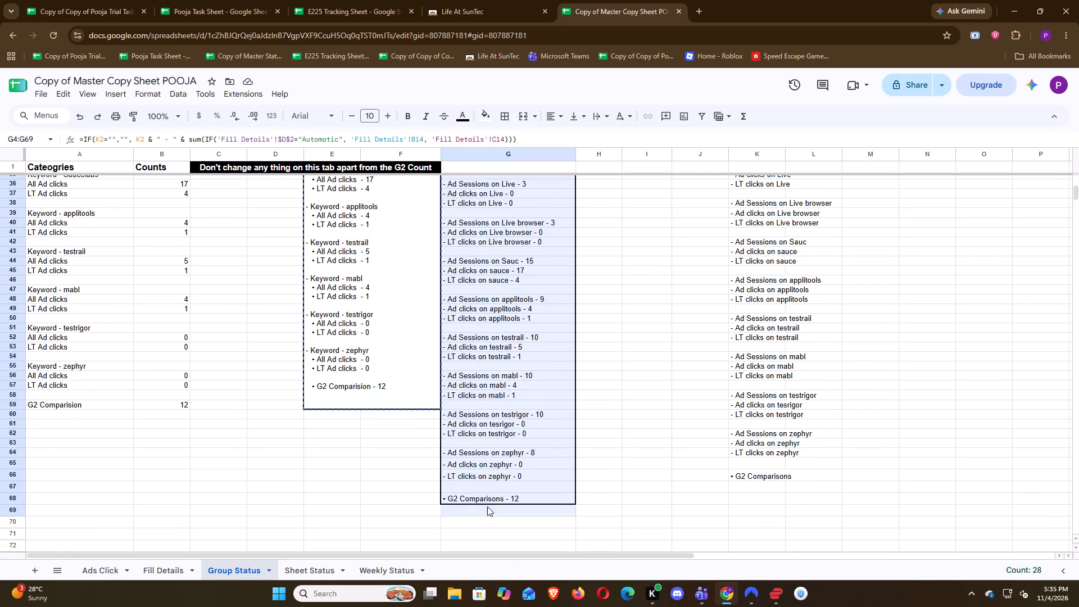
pyautogui.moveTo(487, 506); pyautogui.dragTo(488, 499)
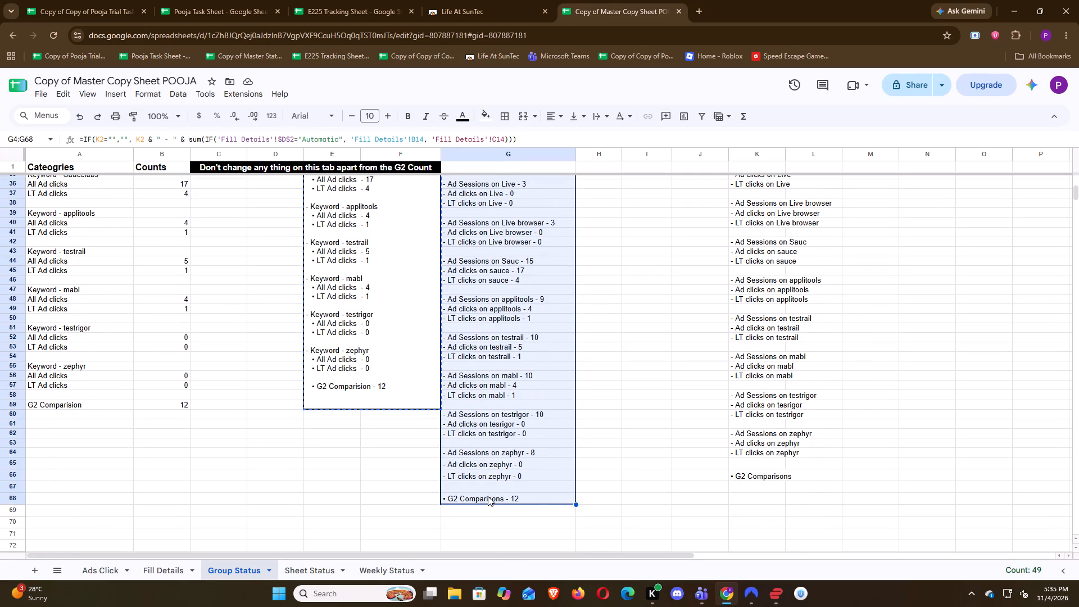
pyautogui.hotkey('ctrl', 'c')
pyautogui.click(395, 567)
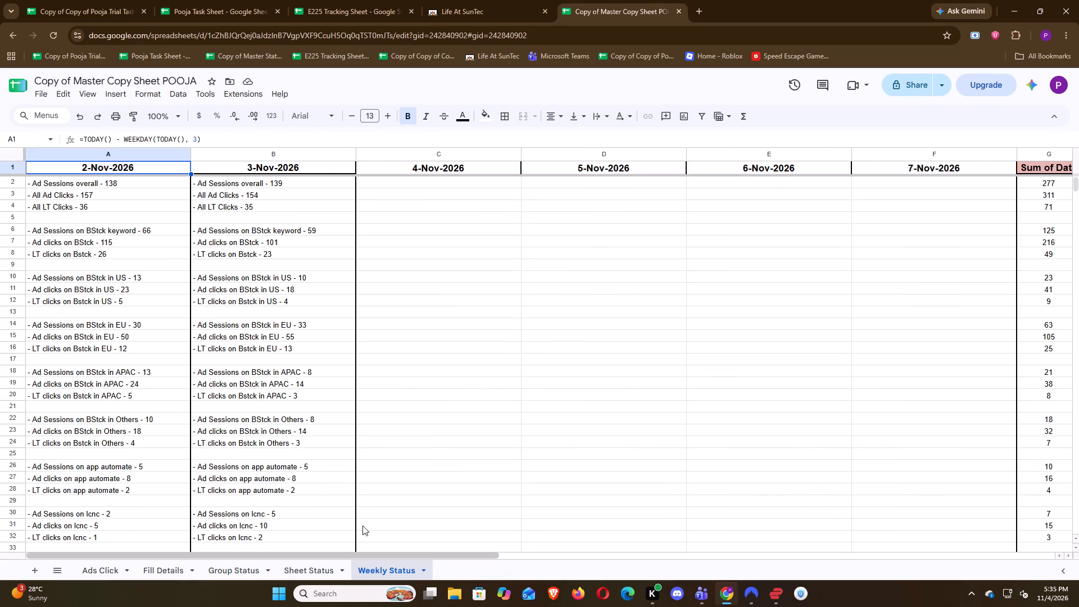
pyautogui.click(415, 183)
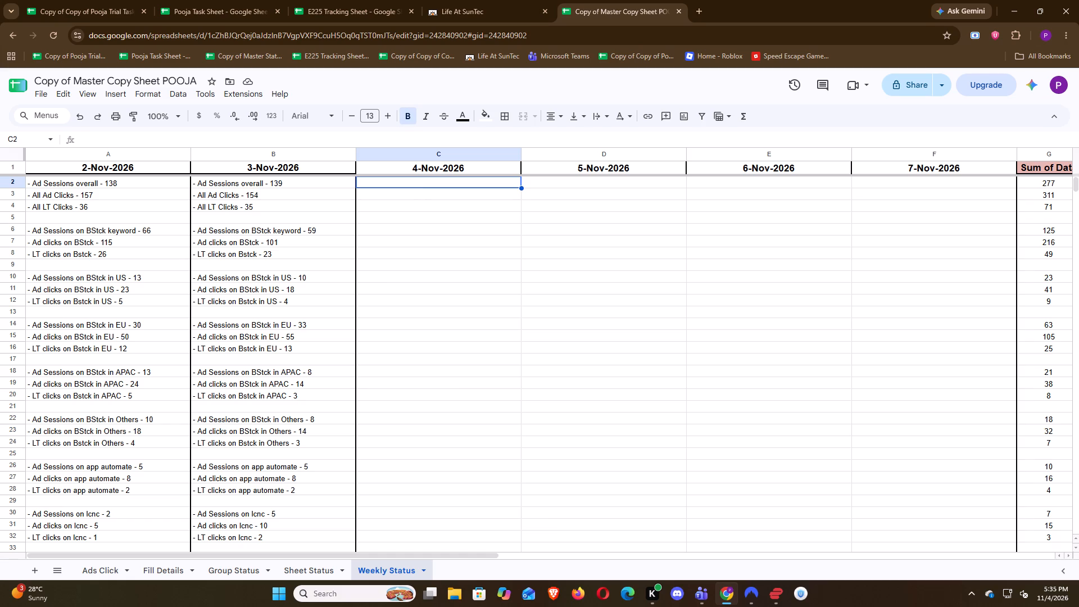
pyautogui.hotkey('ctrl', 'shift', 'v')
pyautogui.click(575, 286)
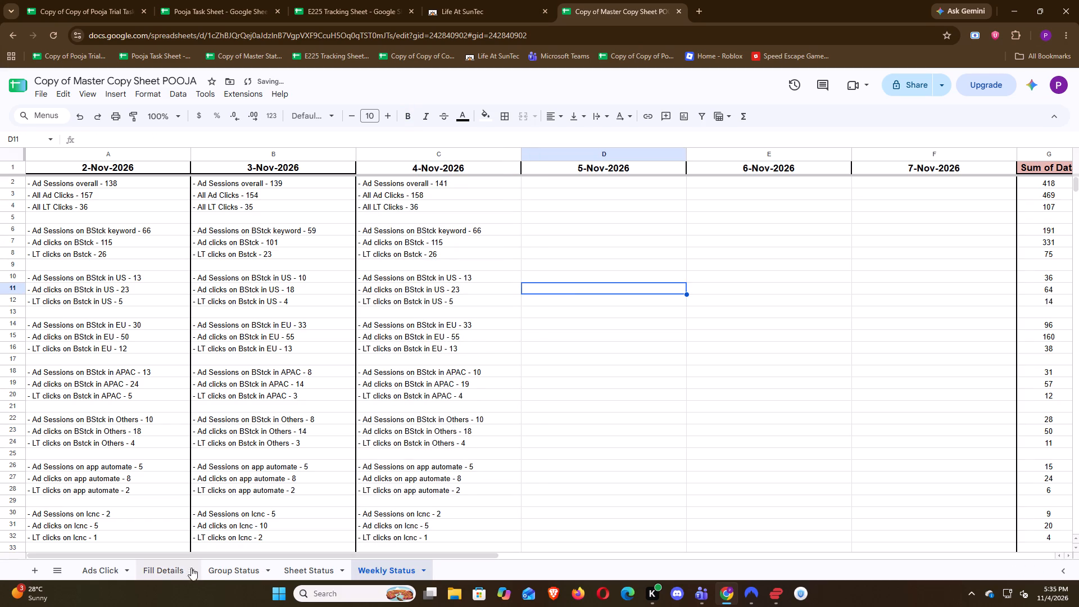
# Switch to the Sheet Status sheet of the Master Copy spreadsheet.
pyautogui.click(292, 574)
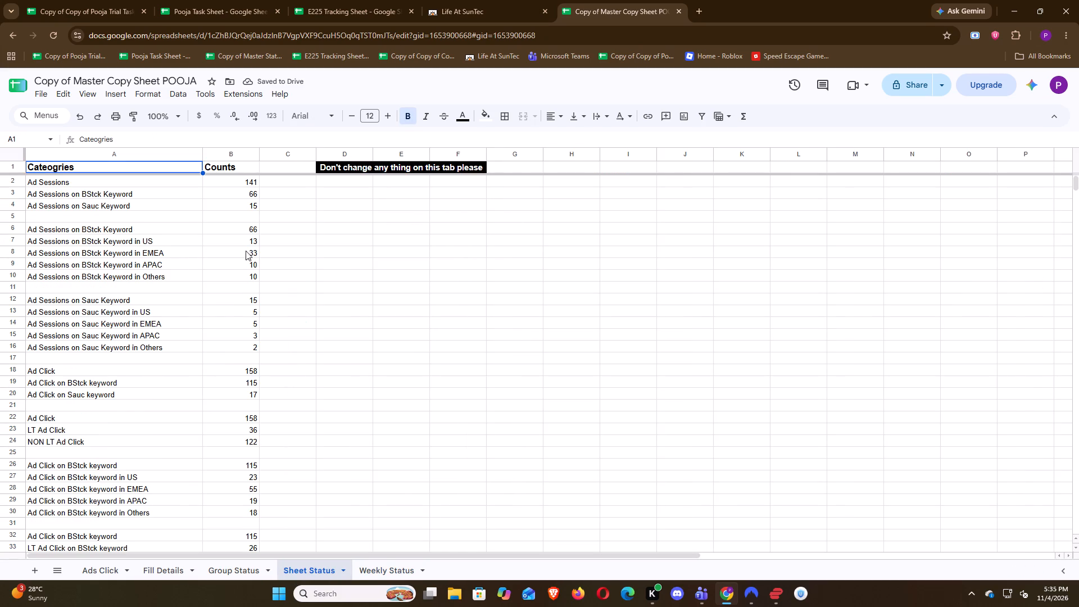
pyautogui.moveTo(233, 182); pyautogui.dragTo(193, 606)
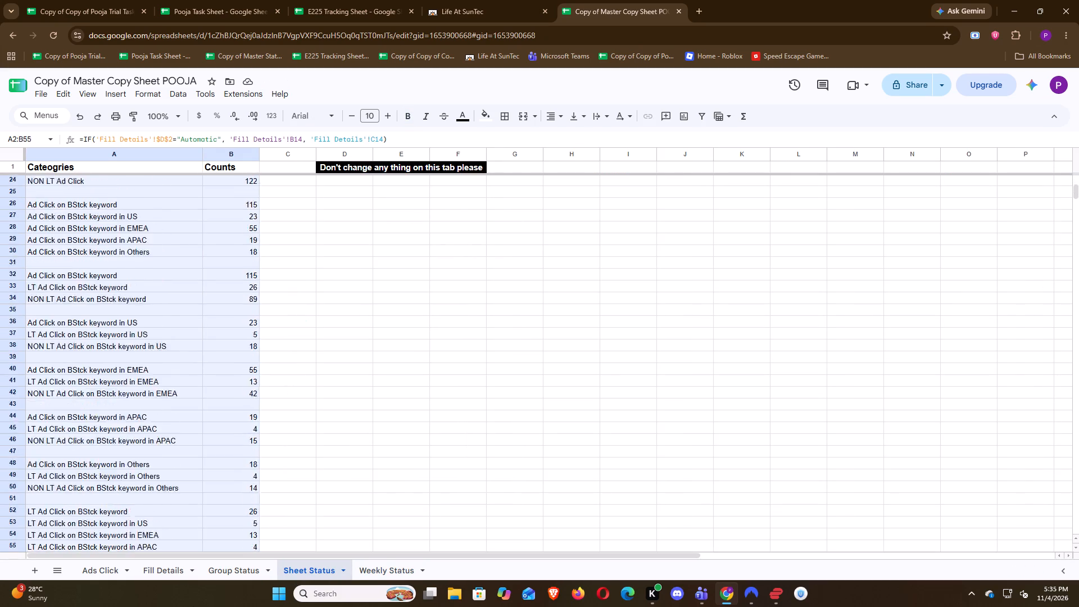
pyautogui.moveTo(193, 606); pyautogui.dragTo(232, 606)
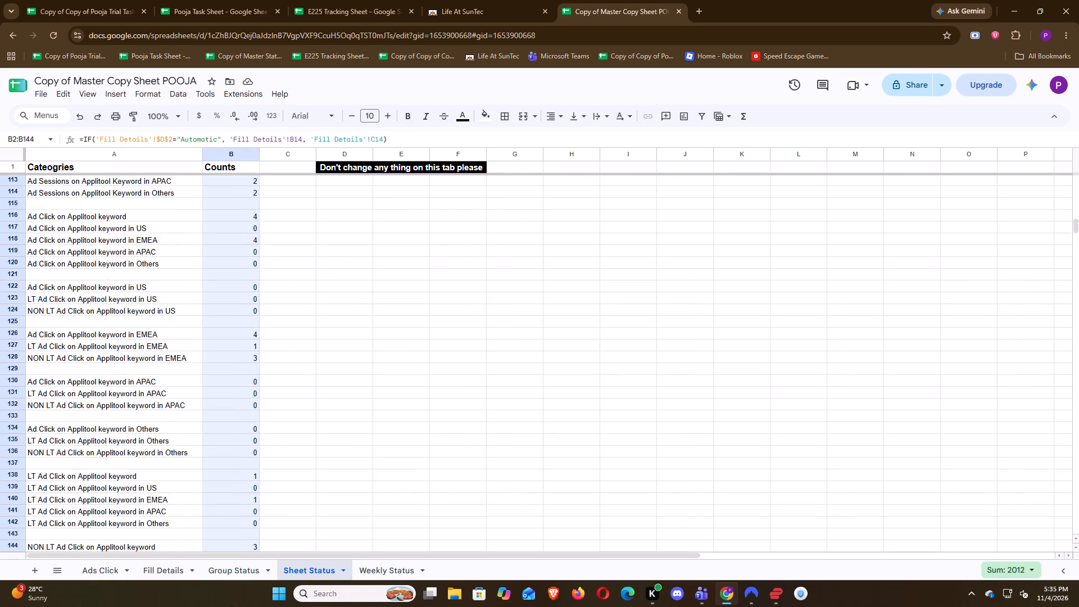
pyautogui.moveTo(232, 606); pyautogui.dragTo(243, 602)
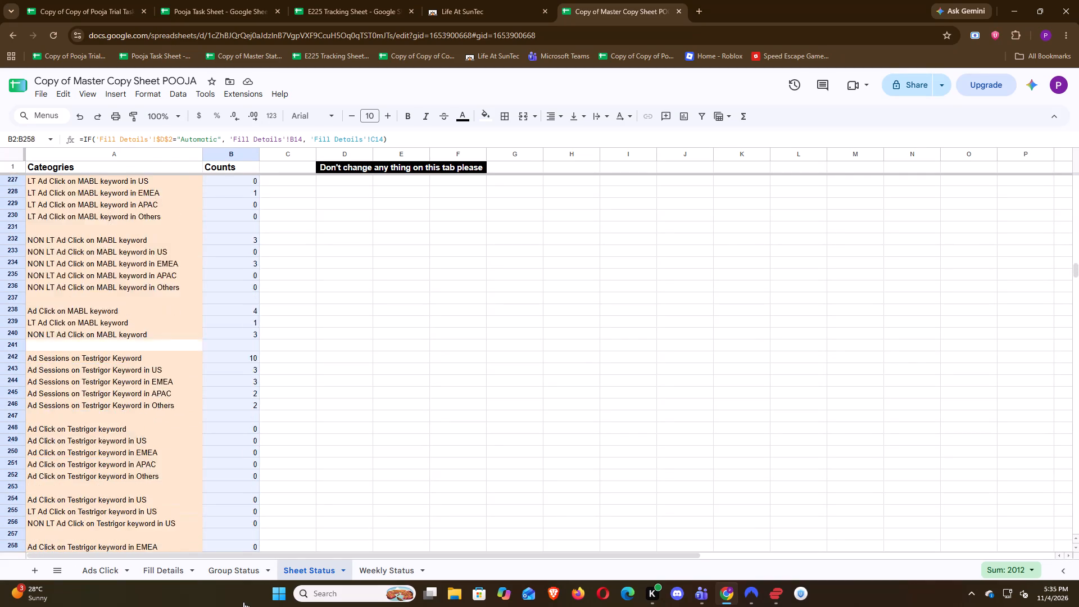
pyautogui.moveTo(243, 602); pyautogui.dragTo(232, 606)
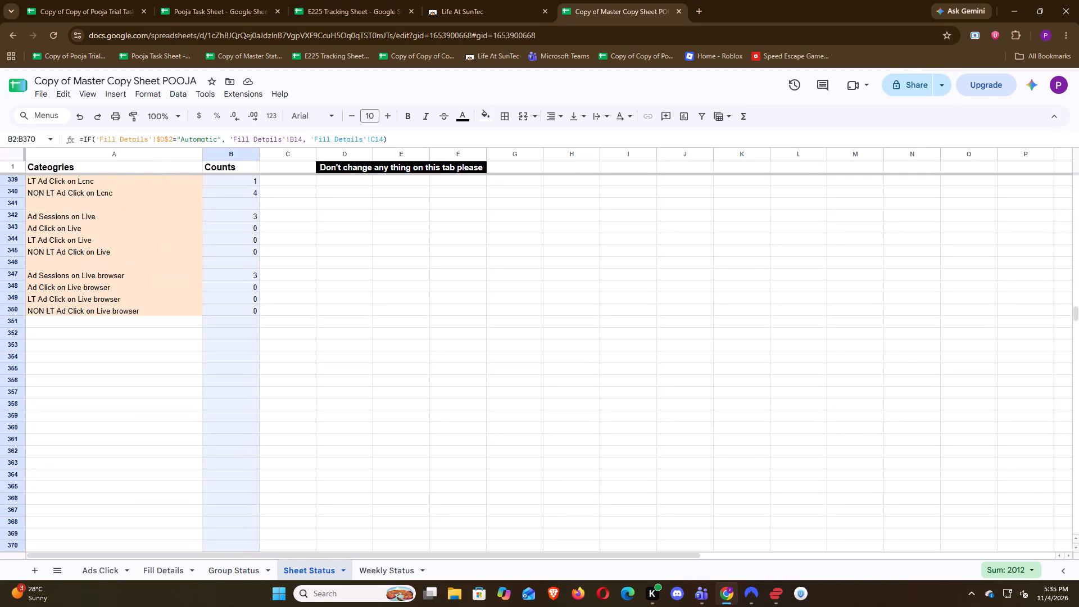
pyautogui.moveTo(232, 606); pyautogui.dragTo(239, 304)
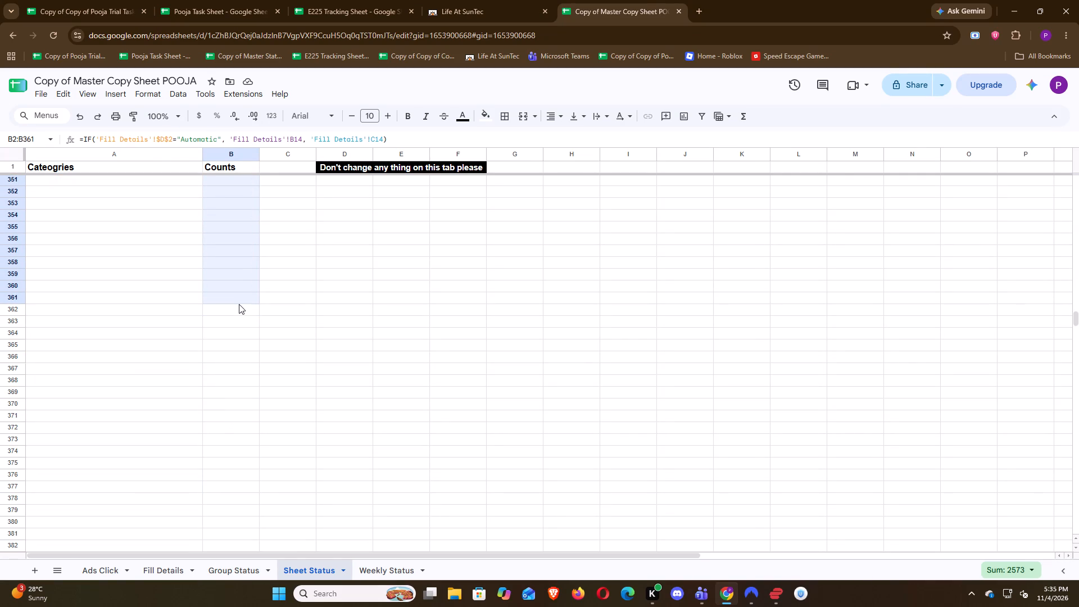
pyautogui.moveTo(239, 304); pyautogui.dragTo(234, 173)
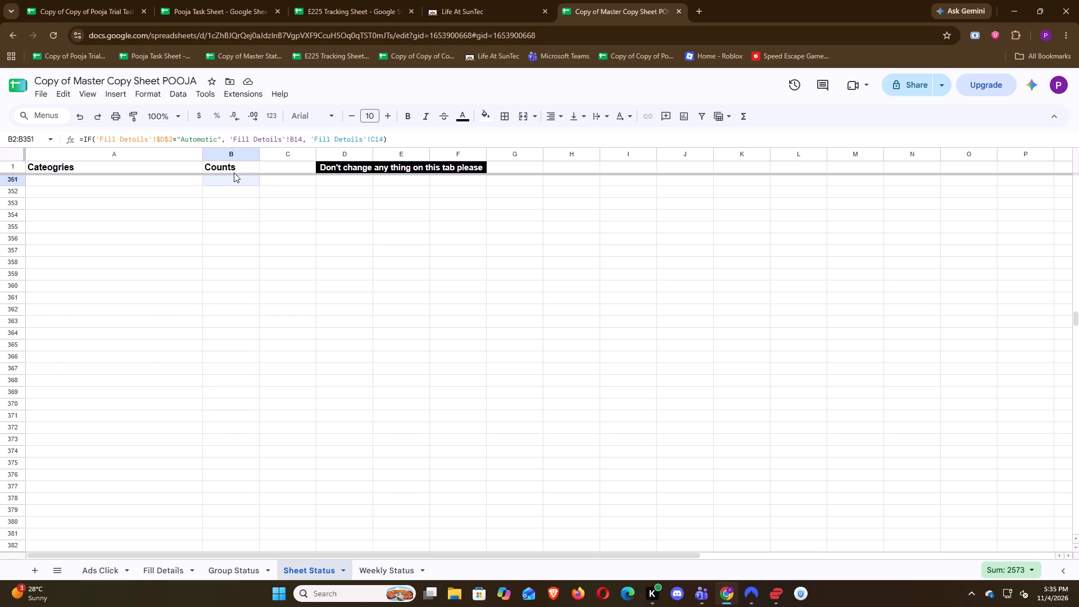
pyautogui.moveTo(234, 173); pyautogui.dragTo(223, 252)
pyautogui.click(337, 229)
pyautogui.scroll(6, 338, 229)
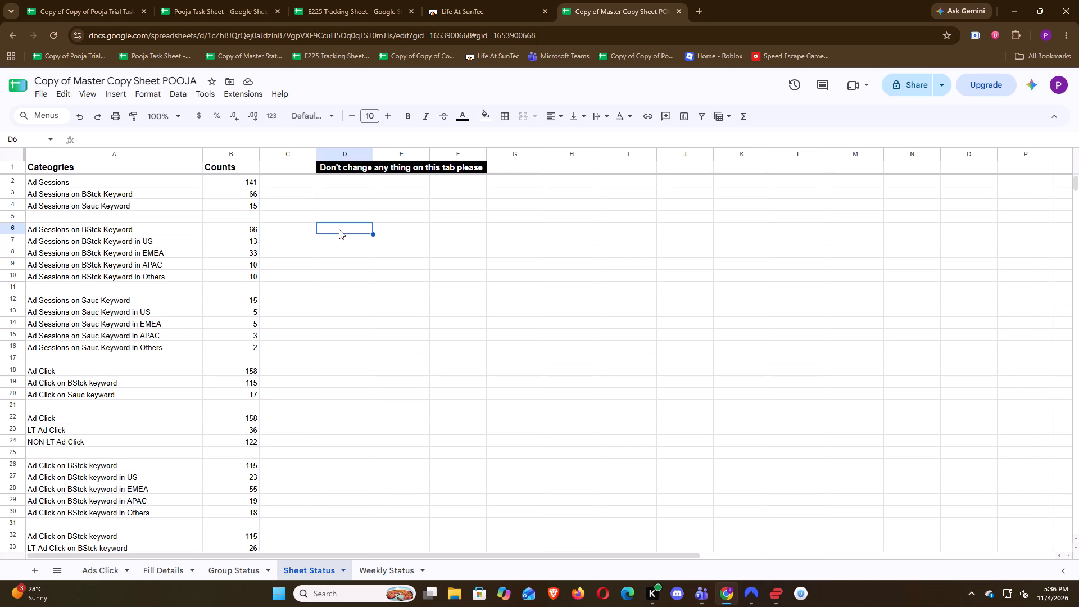
# Copy all the values in the Counts column of the Sheet Status sheet, cells B2 through B350.
pyautogui.moveTo(246, 185); pyautogui.dragTo(267, 582)
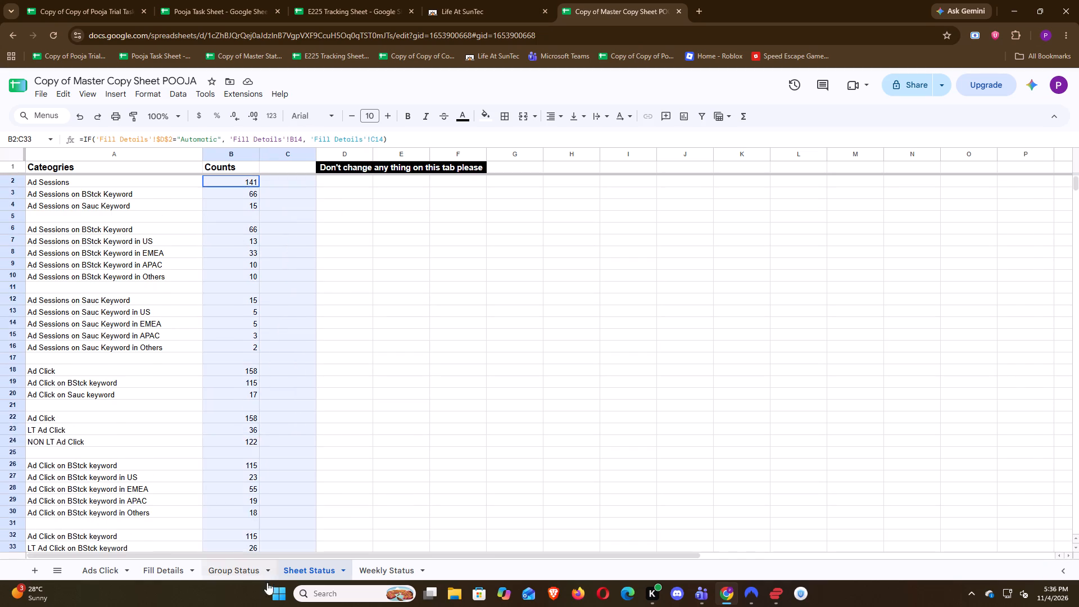
pyautogui.moveTo(267, 582); pyautogui.dragTo(241, 606)
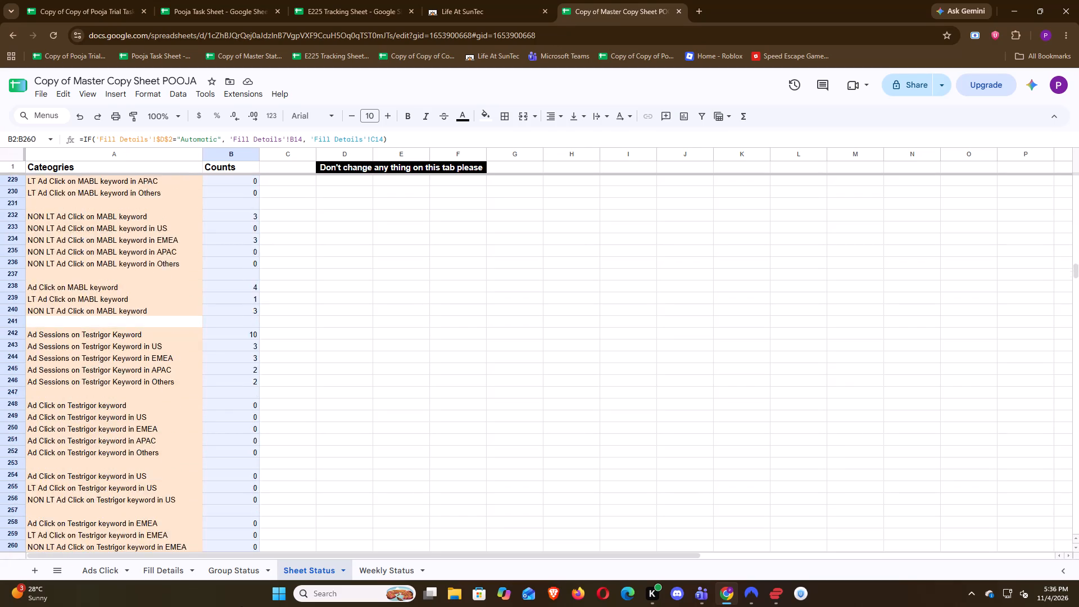
pyautogui.moveTo(241, 606); pyautogui.dragTo(241, 594)
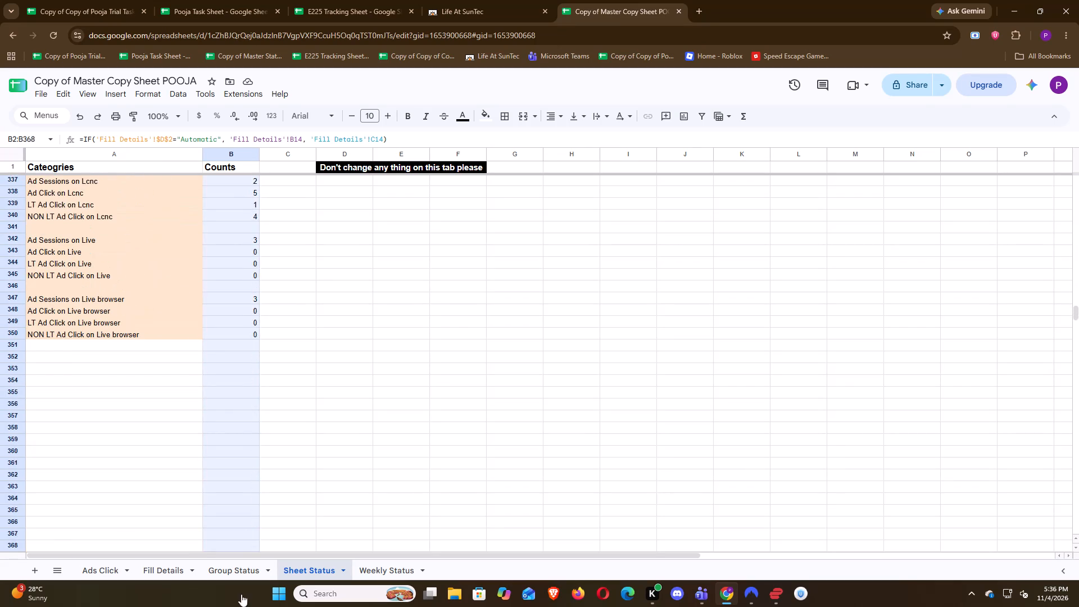
pyautogui.moveTo(241, 594); pyautogui.dragTo(241, 303)
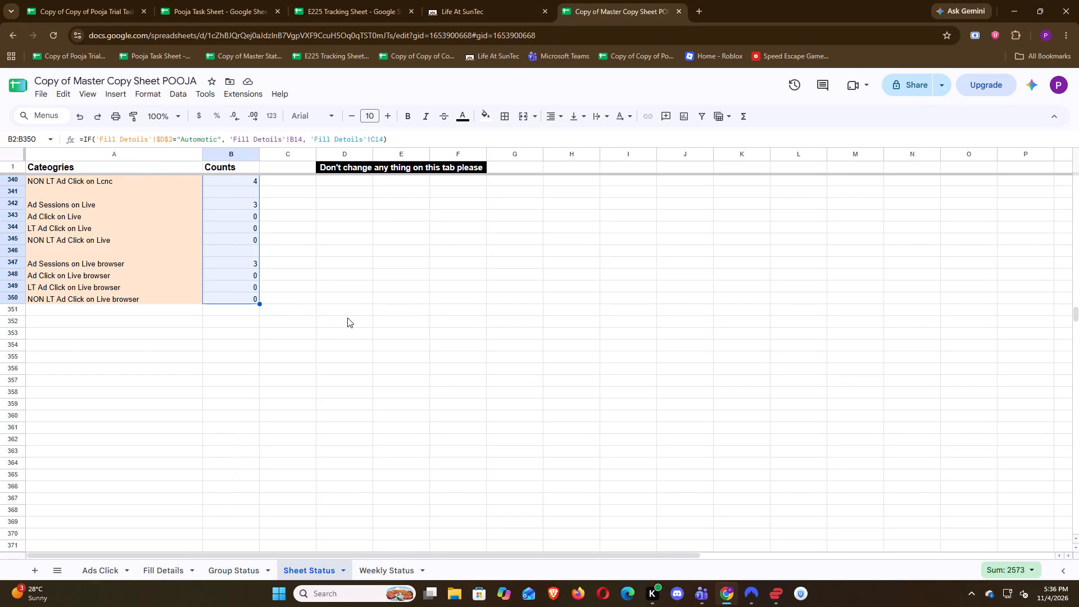
pyautogui.hotkey('ctrl', 'c')
pyautogui.click(409, 380)
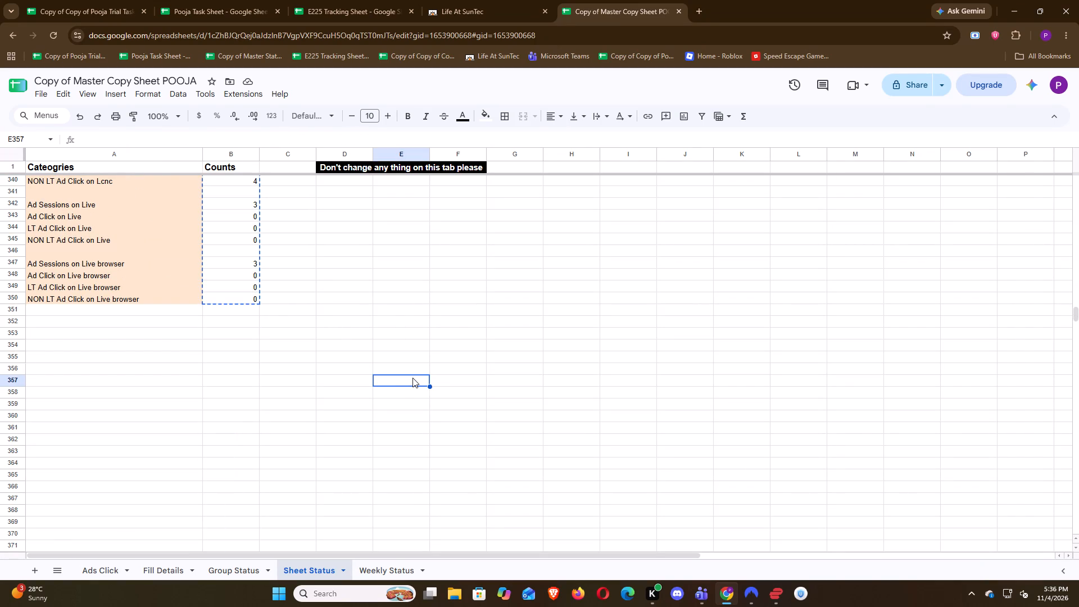
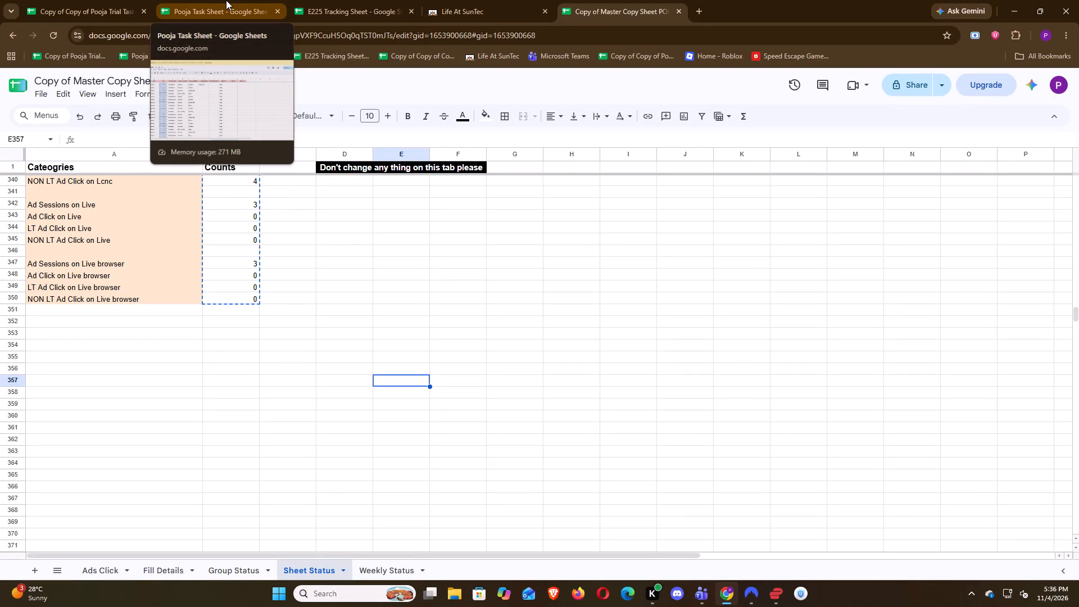
# Switch to the Ads click summary sheet of the Pooja Task Sheet spreadsheet.
pyautogui.click(227, 0)
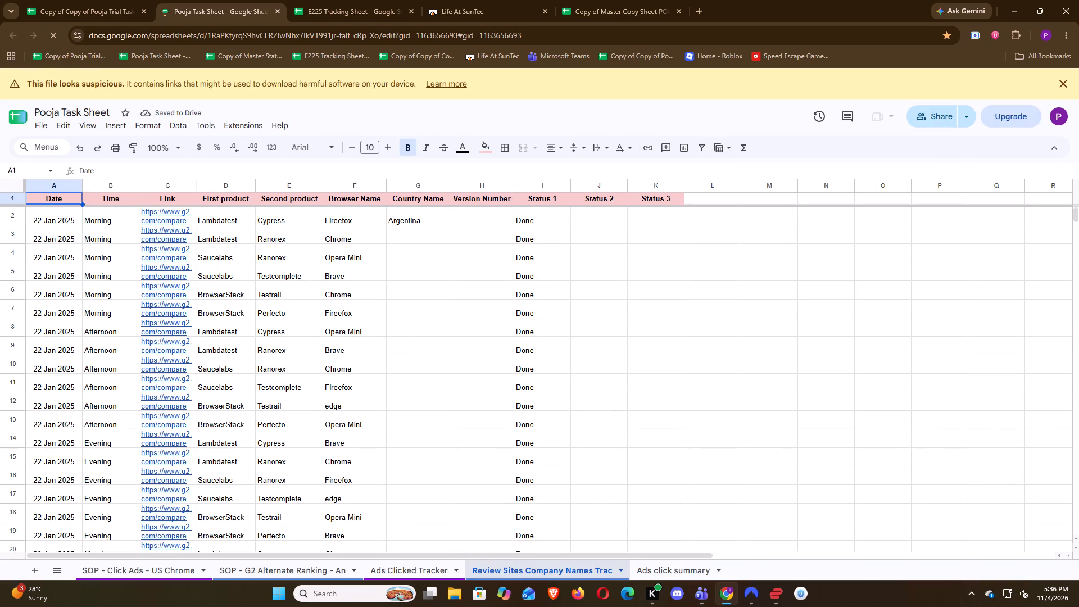
pyautogui.click(681, 578)
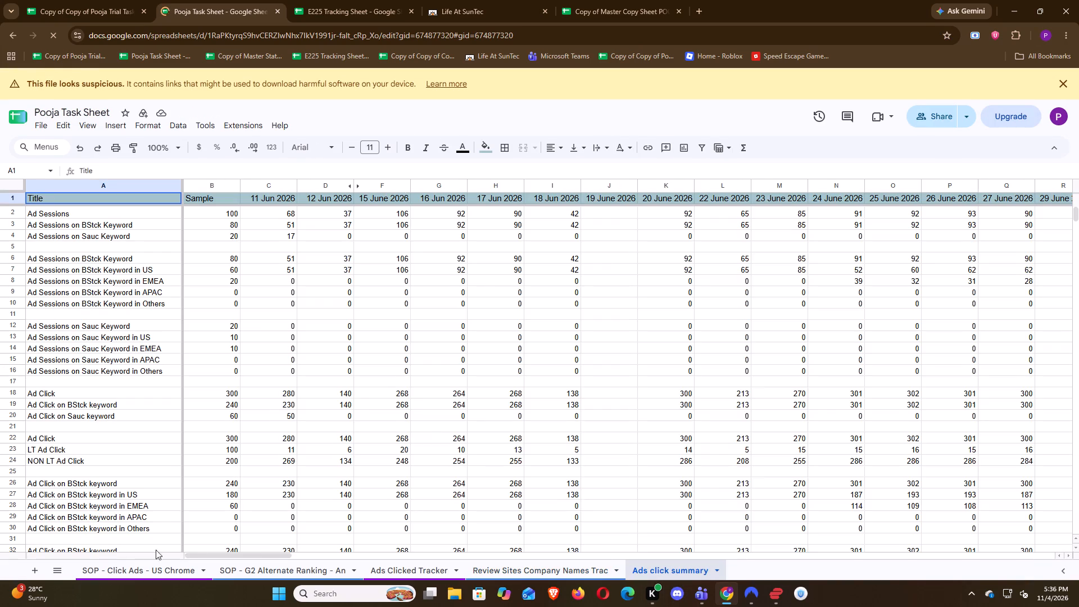
# Add blank columns after 4 November by inserting cells with shift right at DX2, DY2 and DZ2.
pyautogui.moveTo(195, 554); pyautogui.dragTo(1023, 504)
pyautogui.rightClick(1036, 214)
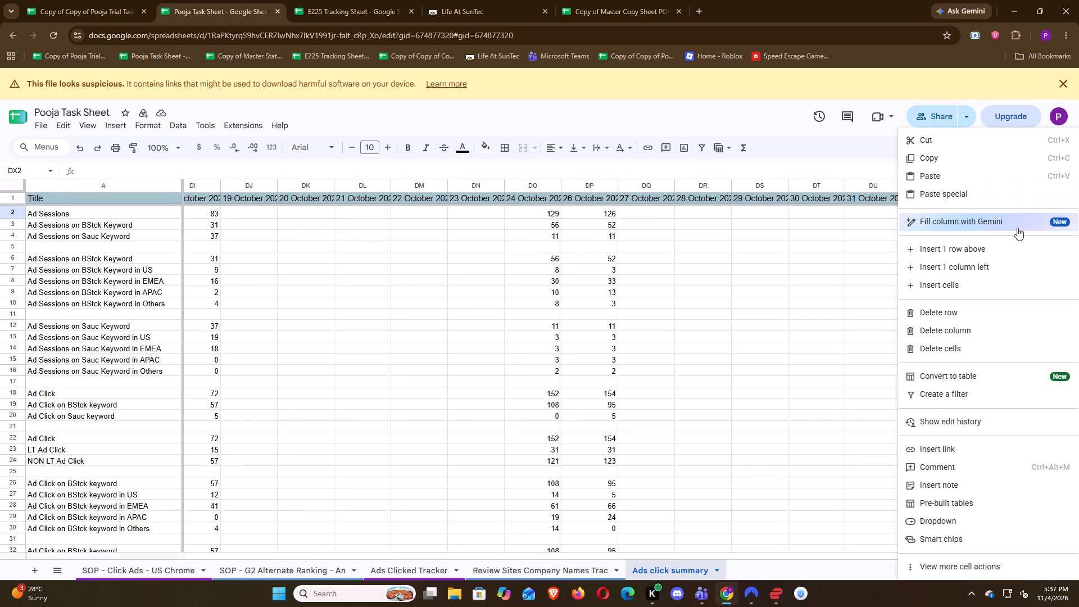
pyautogui.click(865, 294)
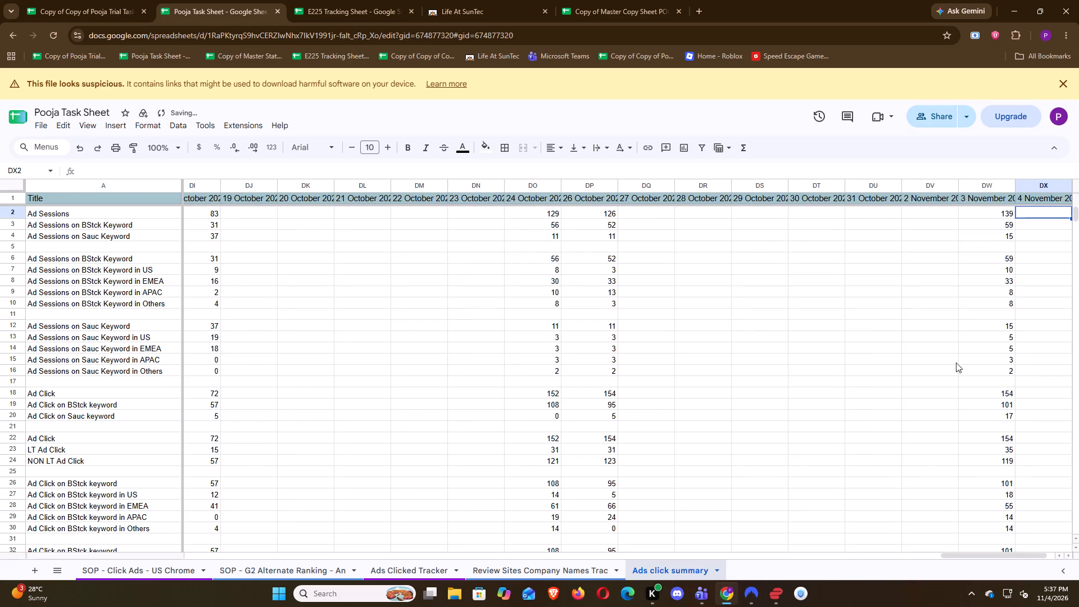
pyautogui.moveTo(1002, 554); pyautogui.dragTo(1078, 559)
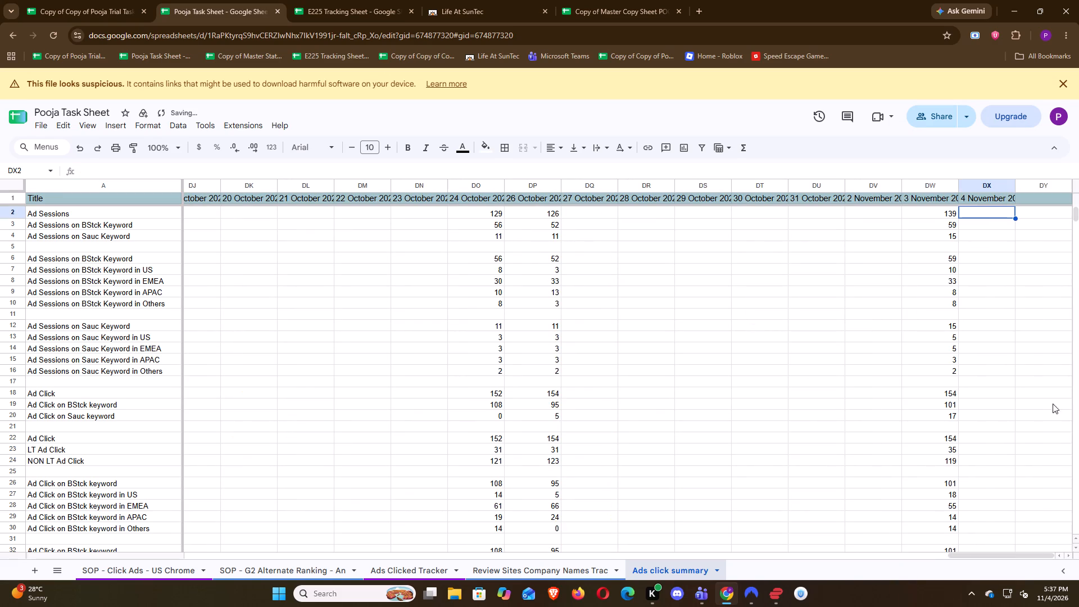
pyautogui.rightClick(1036, 212)
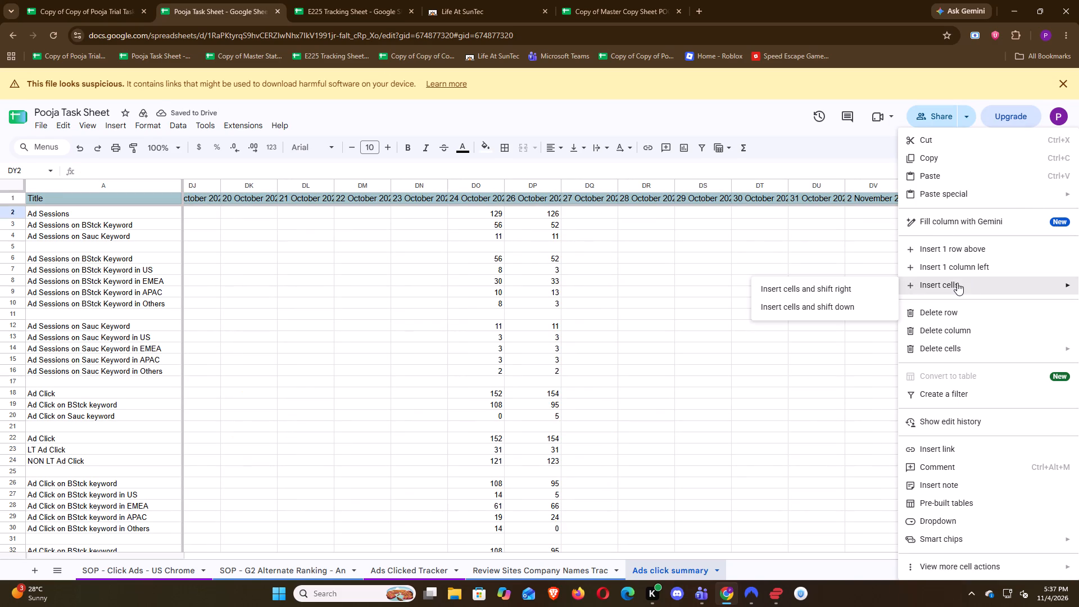
pyautogui.click(865, 290)
pyautogui.moveTo(981, 558); pyautogui.dragTo(1056, 546)
pyautogui.rightClick(1044, 211)
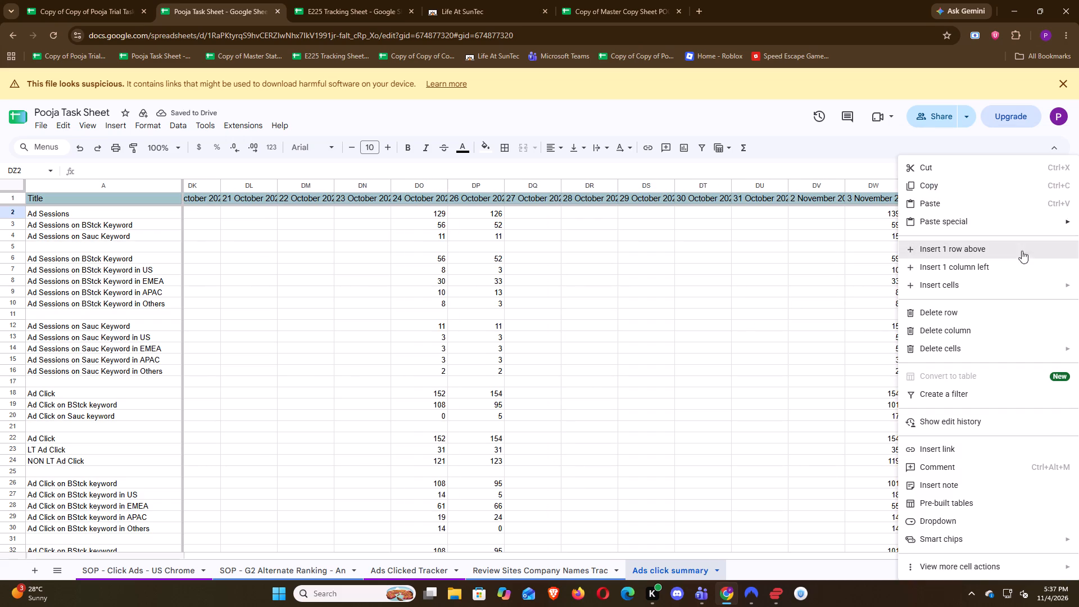
pyautogui.click(887, 292)
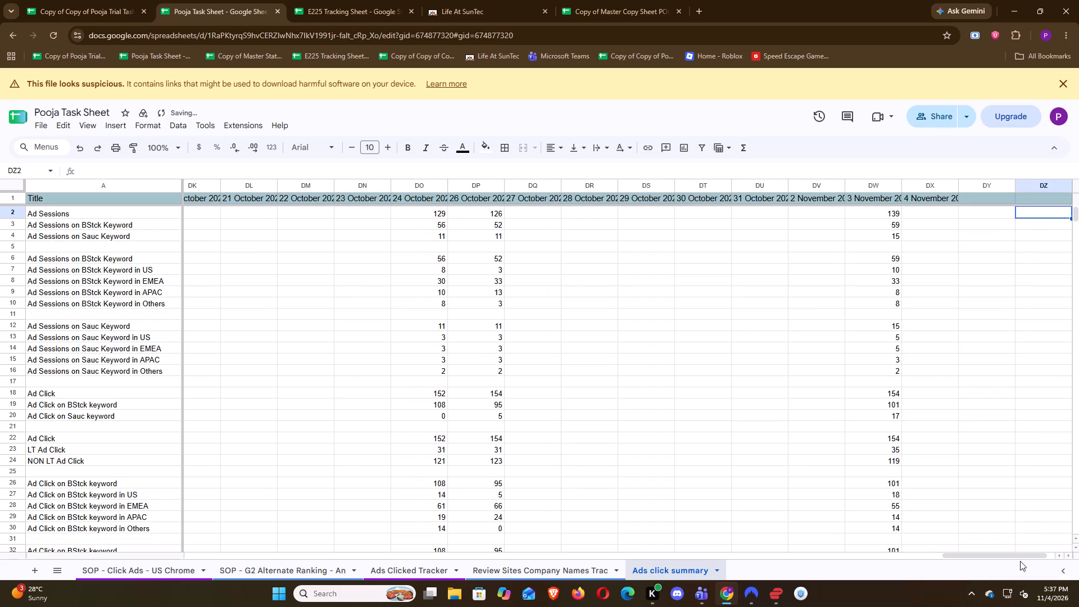
# Paste the copied counts as values only under 4 November, starting at DX2.
pyautogui.moveTo(1000, 556); pyautogui.dragTo(1077, 552)
pyautogui.click(890, 216)
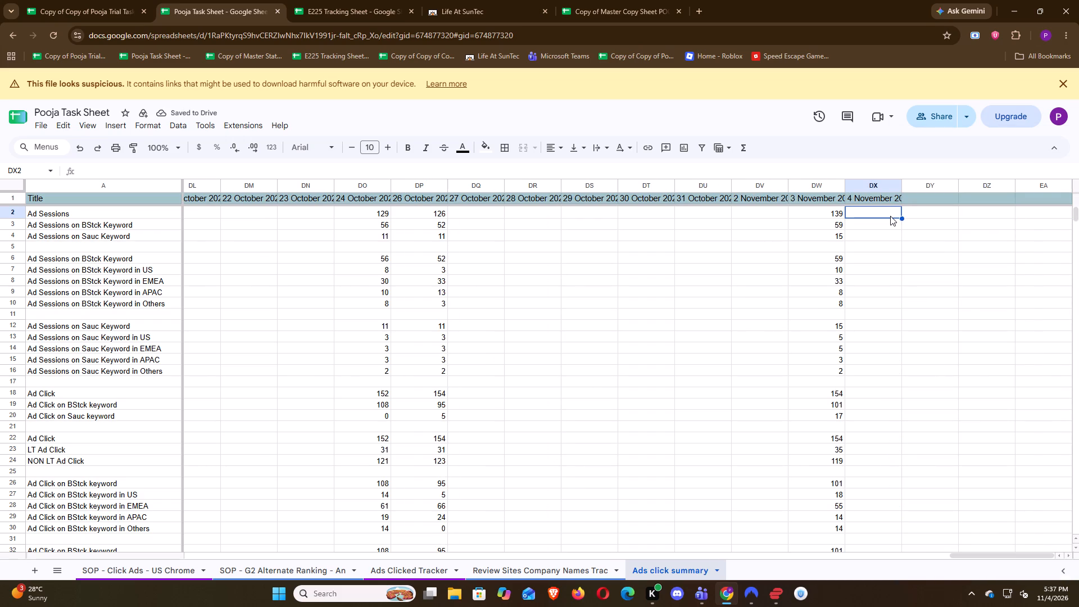
pyautogui.hotkey('ctrl', 'shift', 'v')
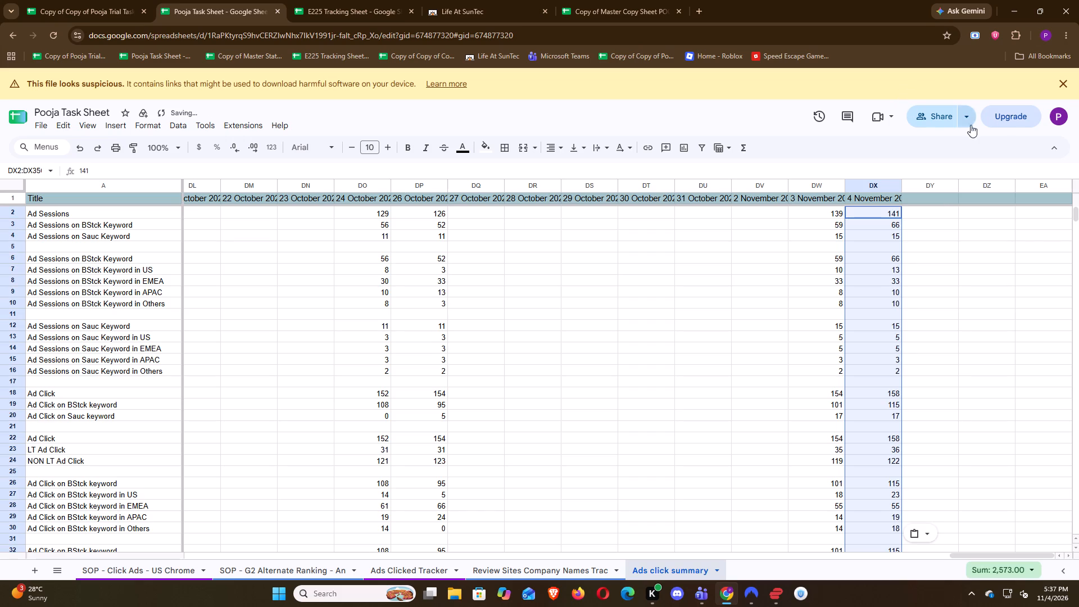
pyautogui.click(930, 272)
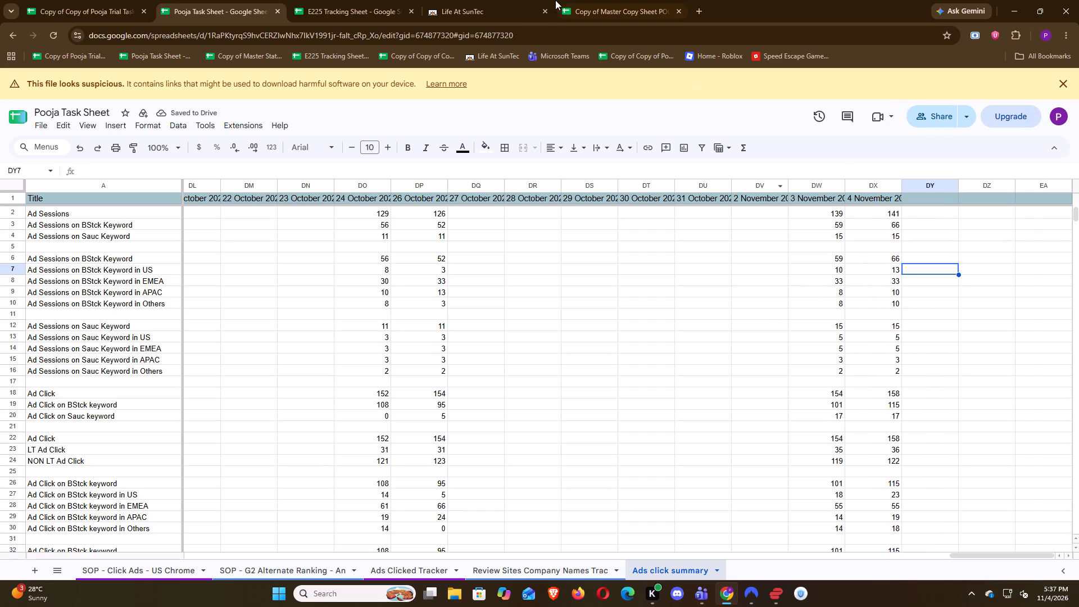
# In the E225 Tracking Sheet's Shift Tracker, enter 4-Nov-2026 volumes in E3288:E3291: Ad Sessions 141, LT Ad Click 36, Ad Click 158, G2 Comparisons 12.
pyautogui.click(389, 0)
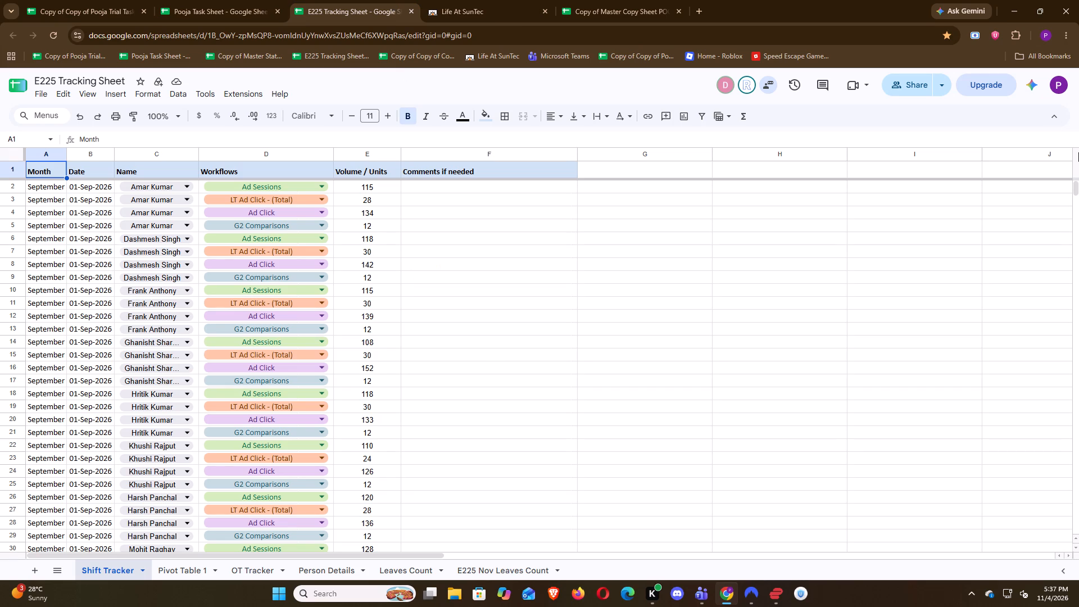
pyautogui.moveTo(1075, 185); pyautogui.dragTo(1078, 349)
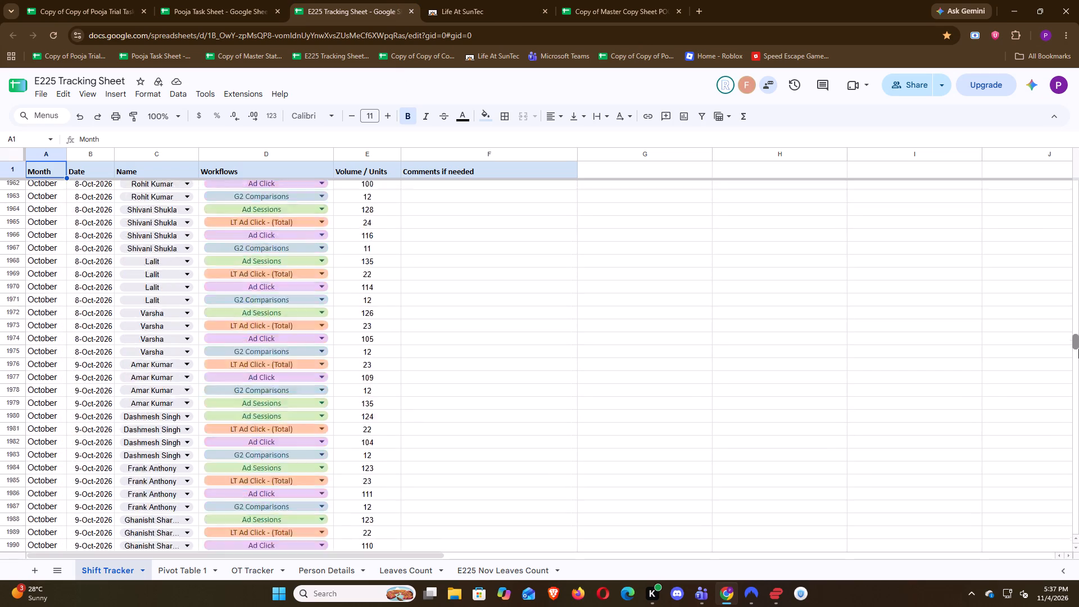
pyautogui.moveTo(1078, 349); pyautogui.dragTo(1078, 440)
pyautogui.scroll(1, 433, 364)
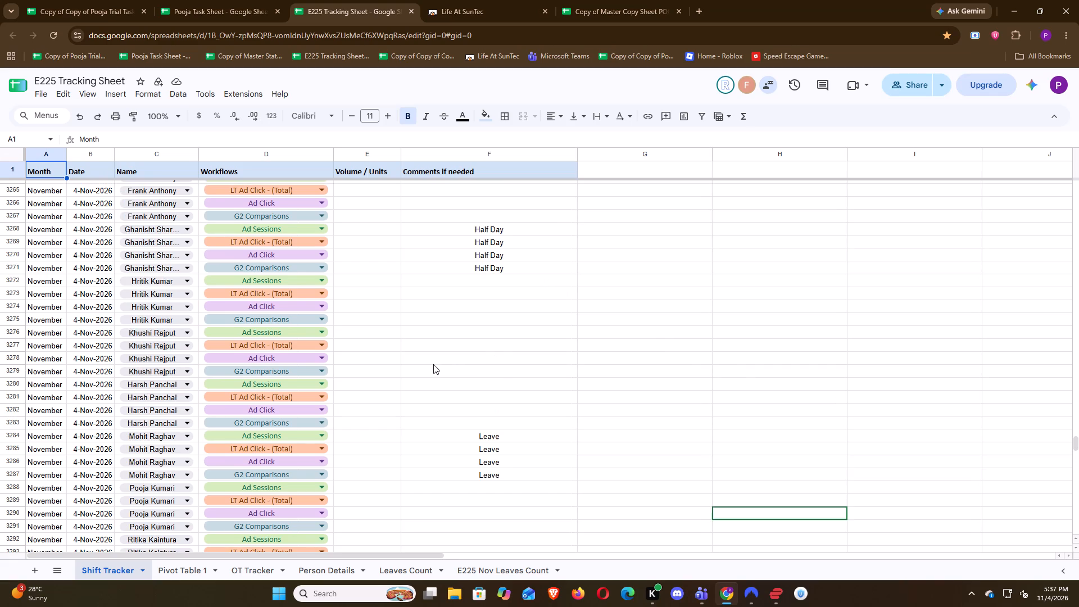
pyautogui.scroll(-3, 433, 364)
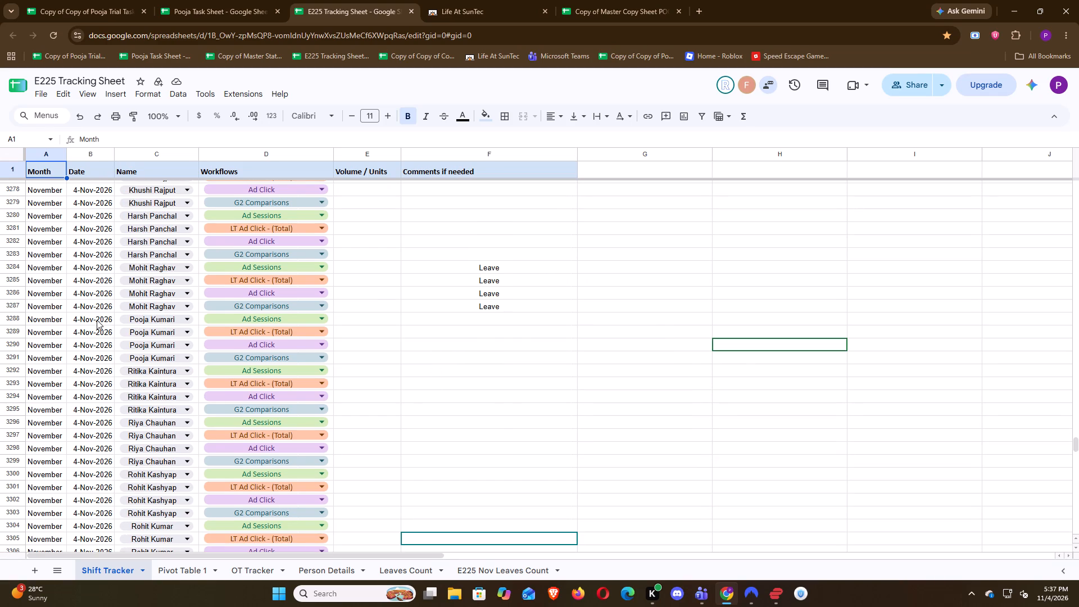
pyautogui.click(376, 317)
pyautogui.write('141')
pyautogui.press('Down')
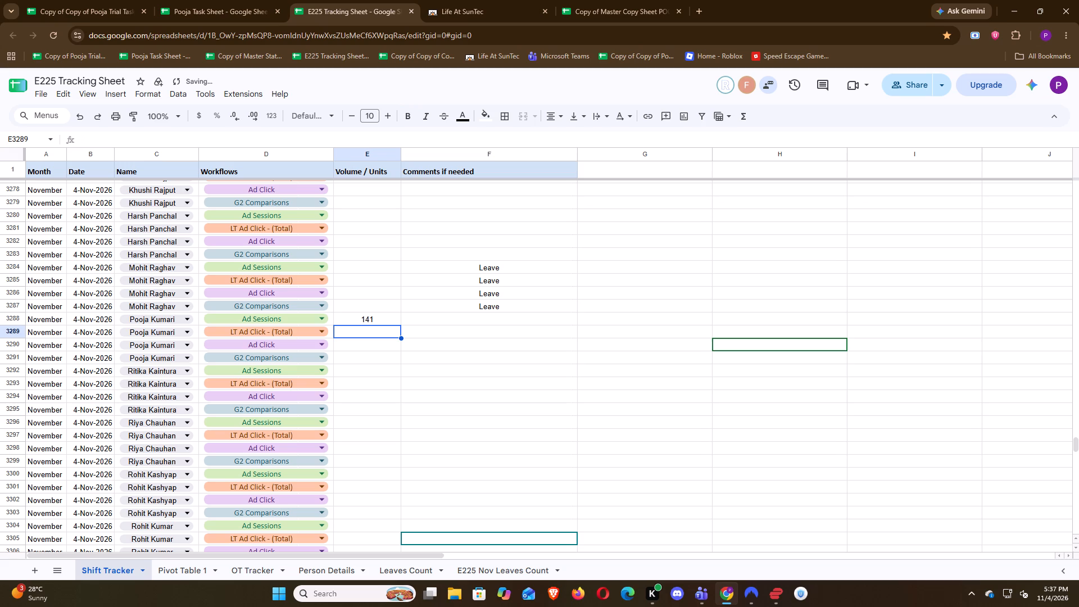
pyautogui.write('36')
pyautogui.press('Down')
pyautogui.write('158')
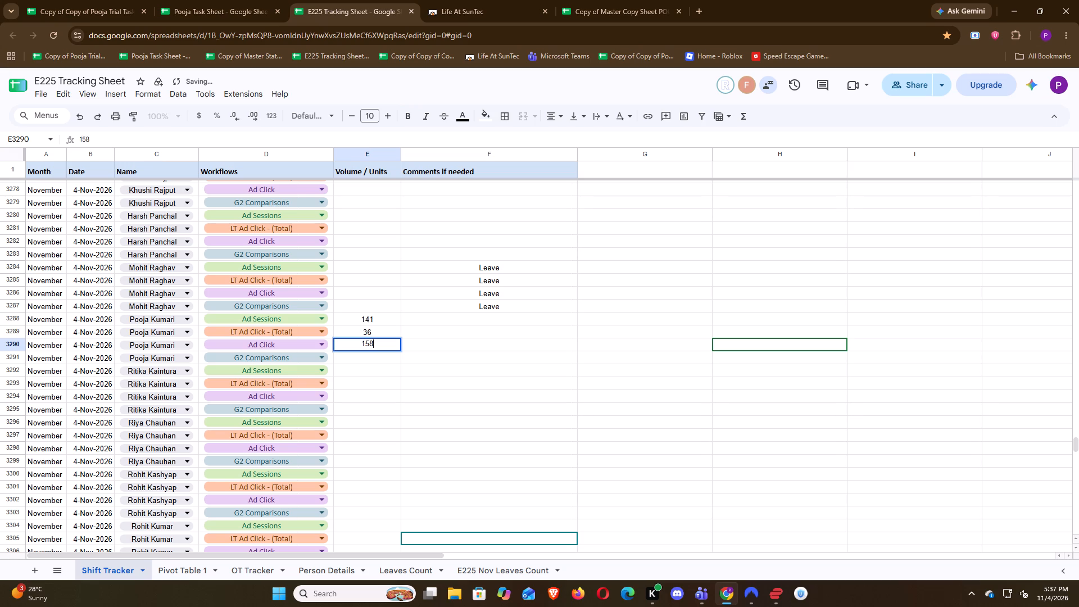
pyautogui.press('Down')
pyautogui.write('12')
pyautogui.click(451, 398)
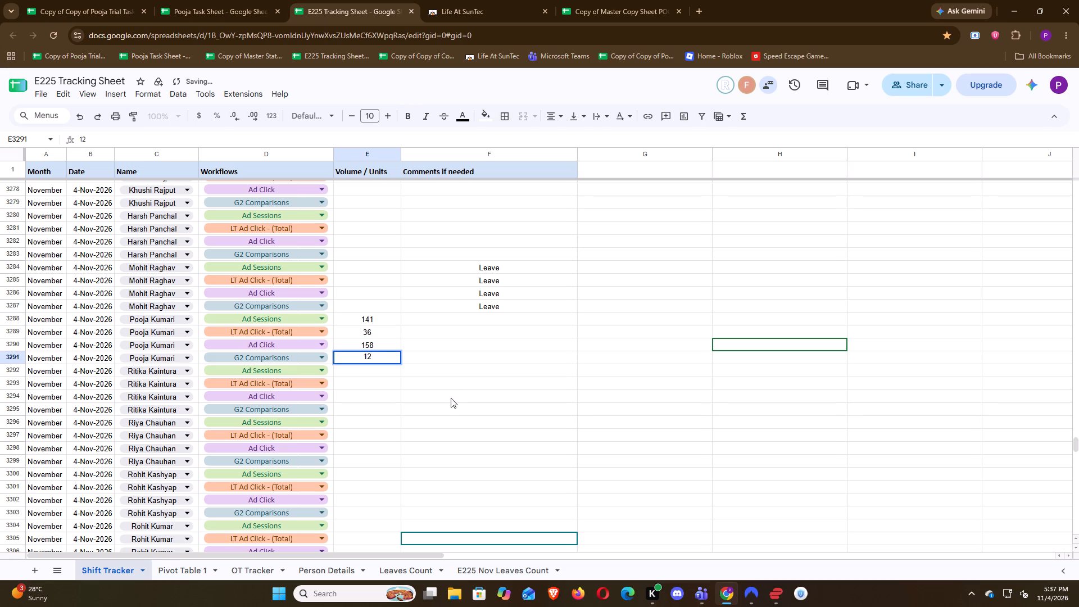
# Switch to the Ads click summary sheet of the Copy of Copy of Pooja Trial Task Sheet 1 spreadsheet.
pyautogui.click(221, 0)
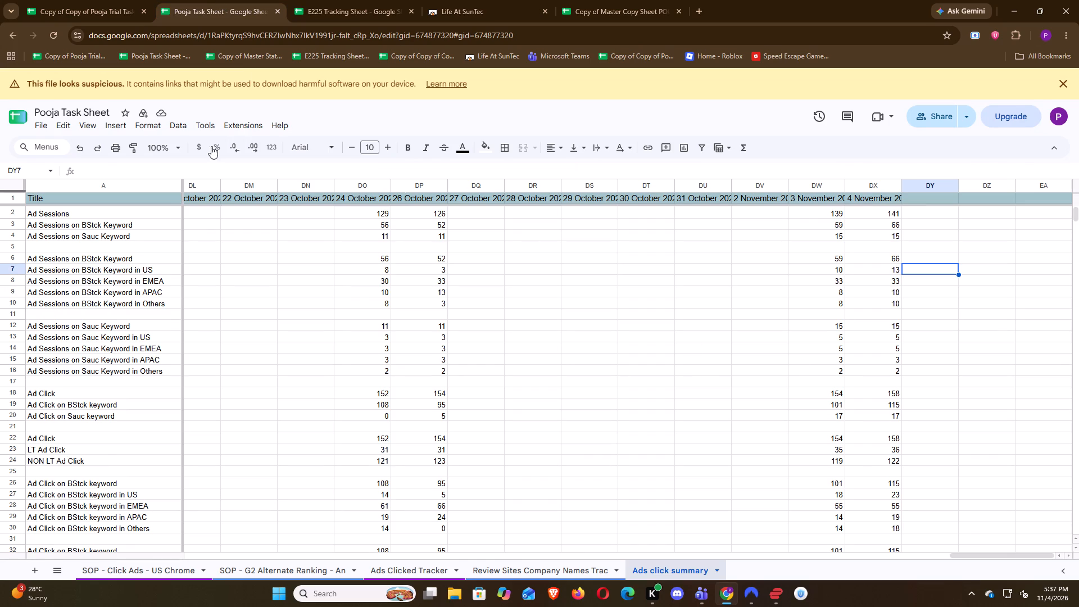
pyautogui.click(99, 0)
pyautogui.click(664, 573)
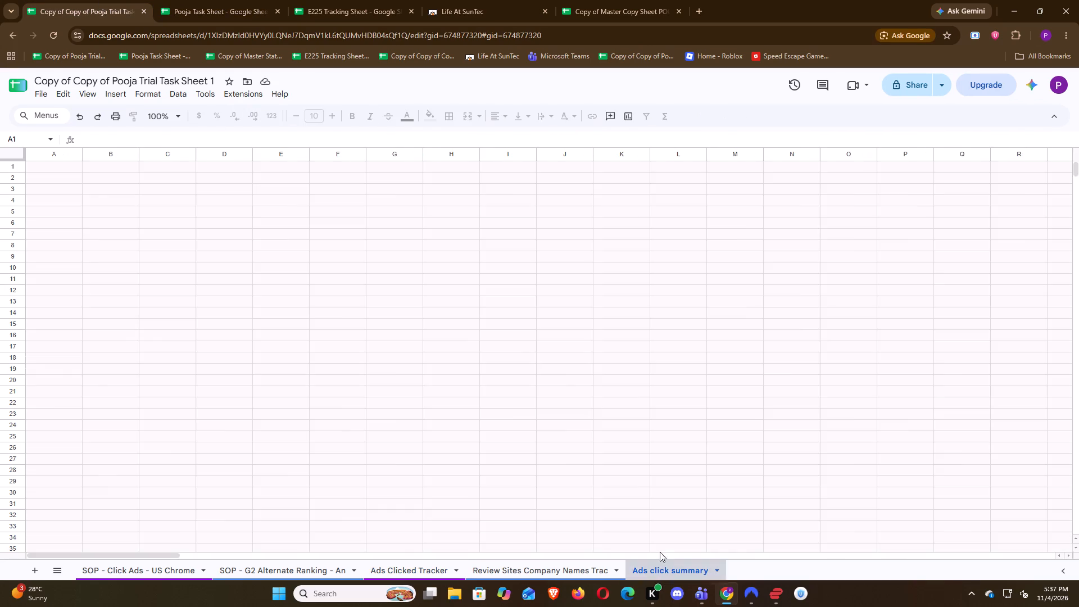
# Add four blank columns after 28 October by inserting cells with shift right at DS2 four times.
pyautogui.moveTo(201, 556); pyautogui.dragTo(524, 529)
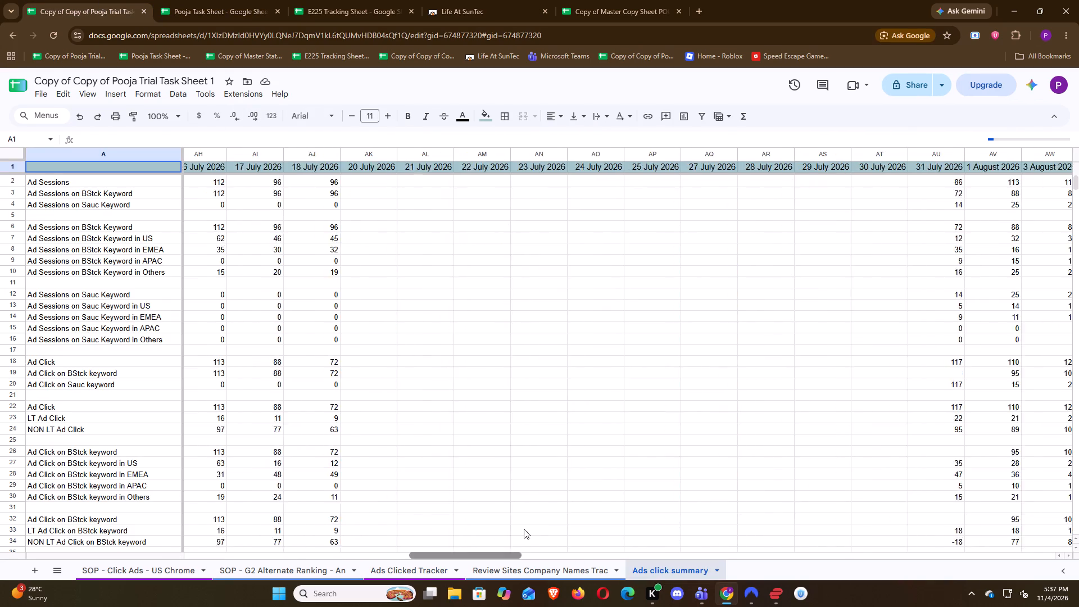
pyautogui.moveTo(524, 529); pyautogui.dragTo(1078, 506)
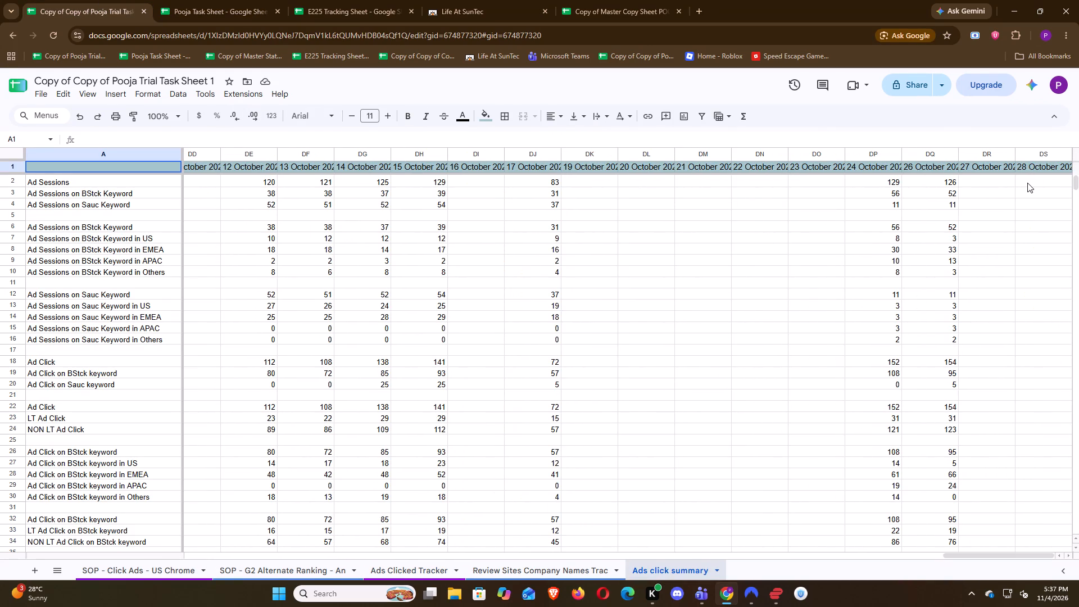
pyautogui.rightClick(1027, 183)
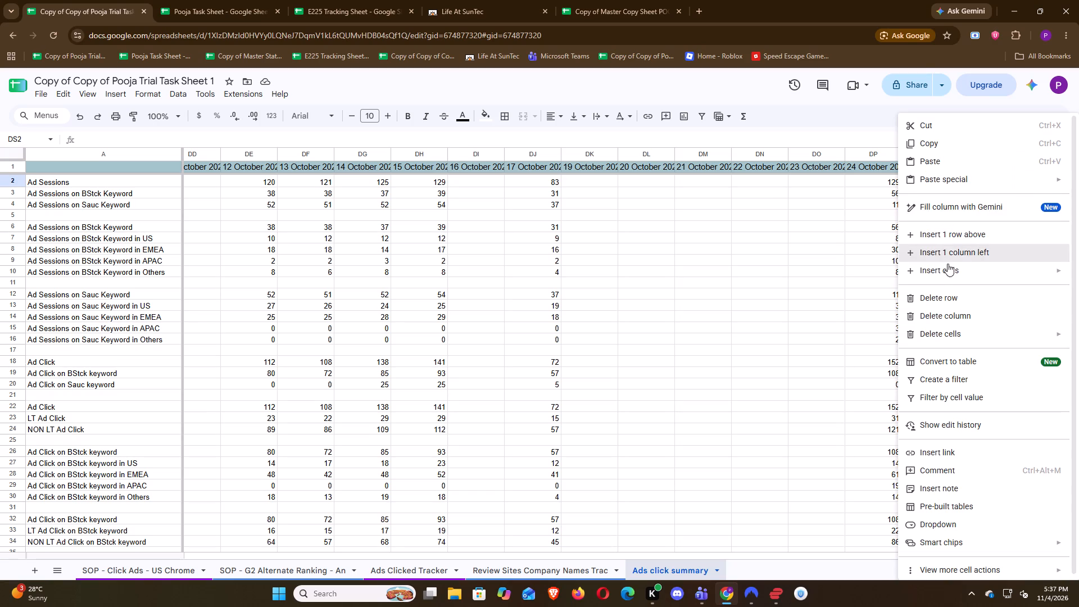
pyautogui.click(942, 272)
pyautogui.click(936, 268)
pyautogui.click(867, 272)
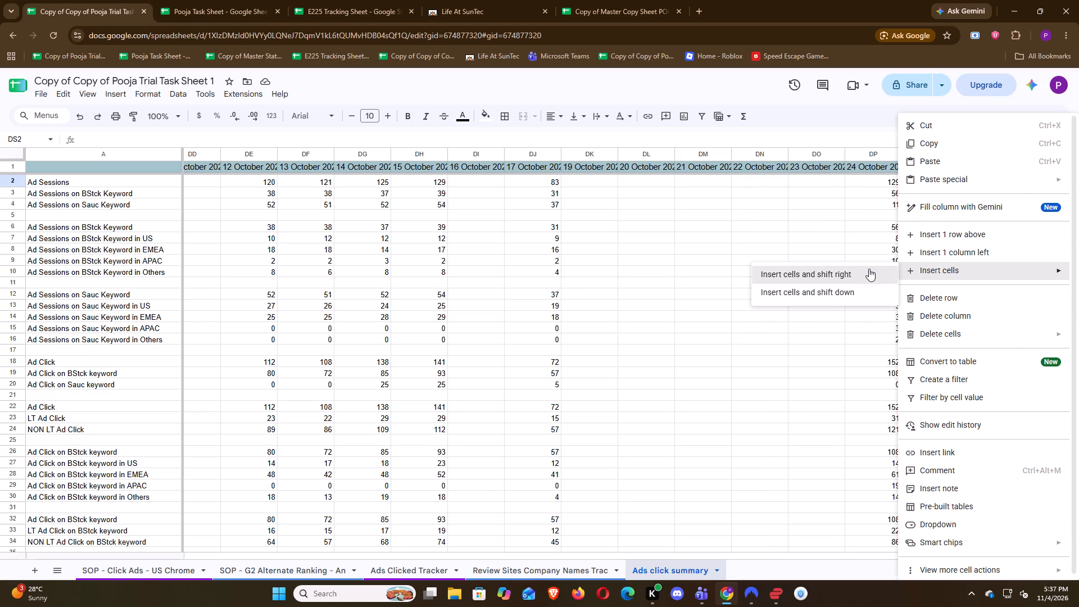
pyautogui.rightClick(1039, 179)
pyautogui.click(867, 271)
pyautogui.rightClick(1036, 178)
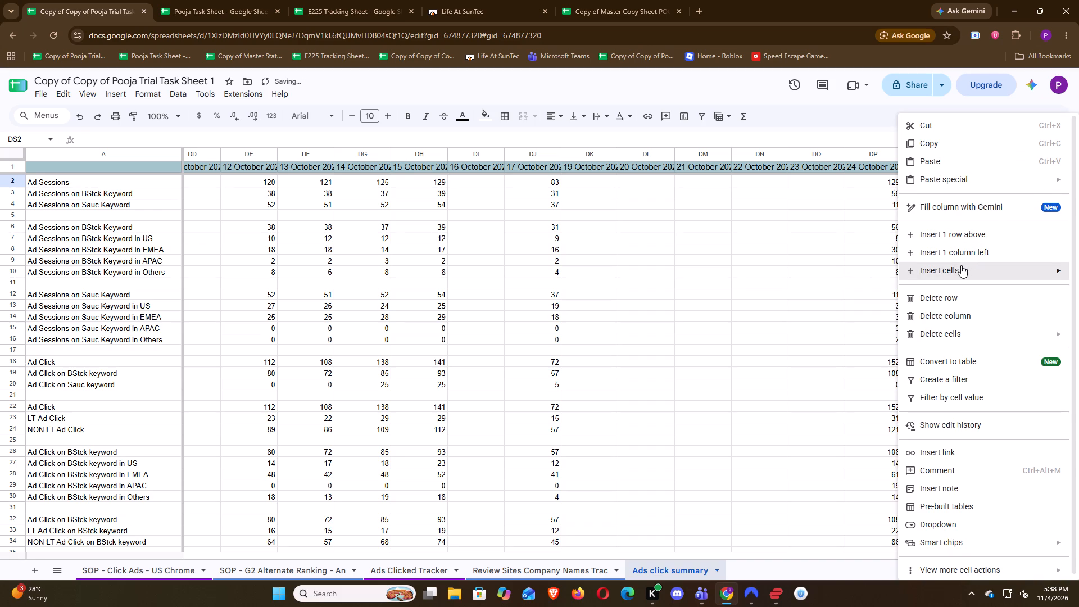
pyautogui.click(861, 275)
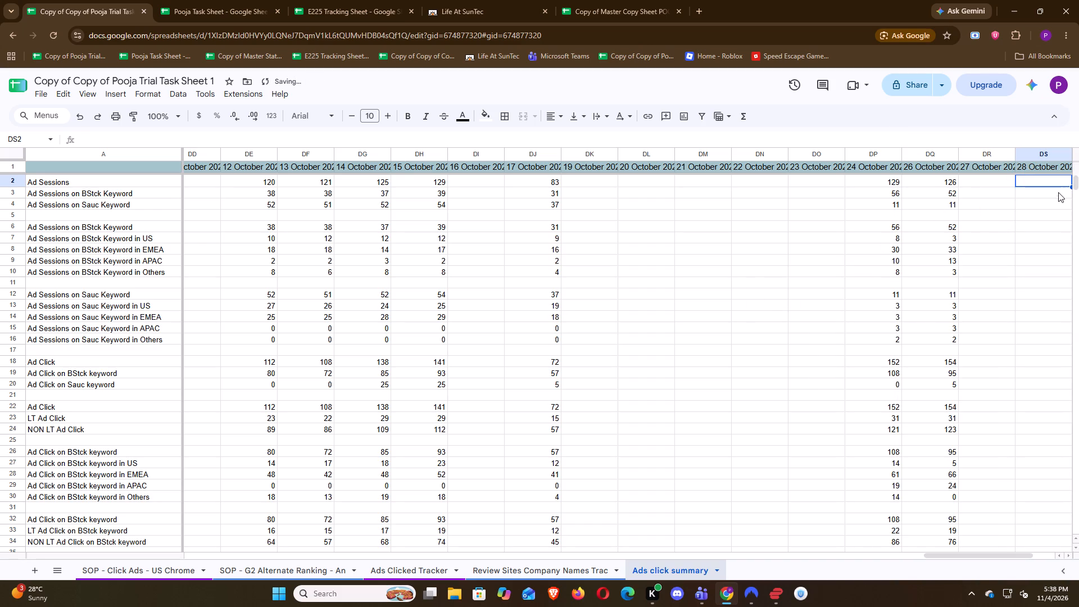
pyautogui.rightClick(1040, 183)
pyautogui.click(856, 277)
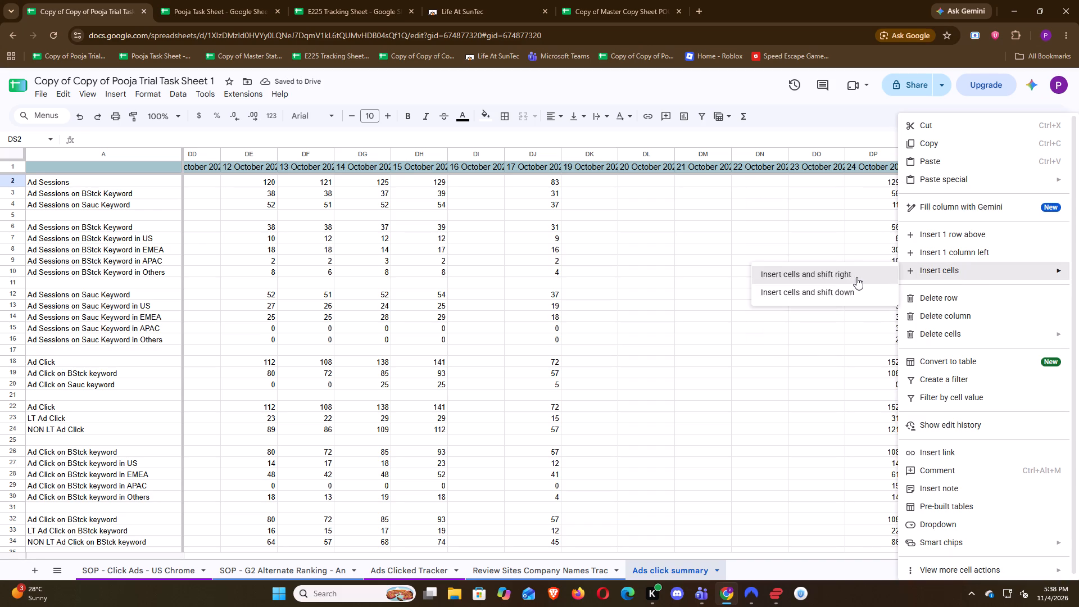
# Extend the date headings from 28 October in DS1 across to DW1, ending at 2 November.
pyautogui.moveTo(959, 551); pyautogui.dragTo(961, 551)
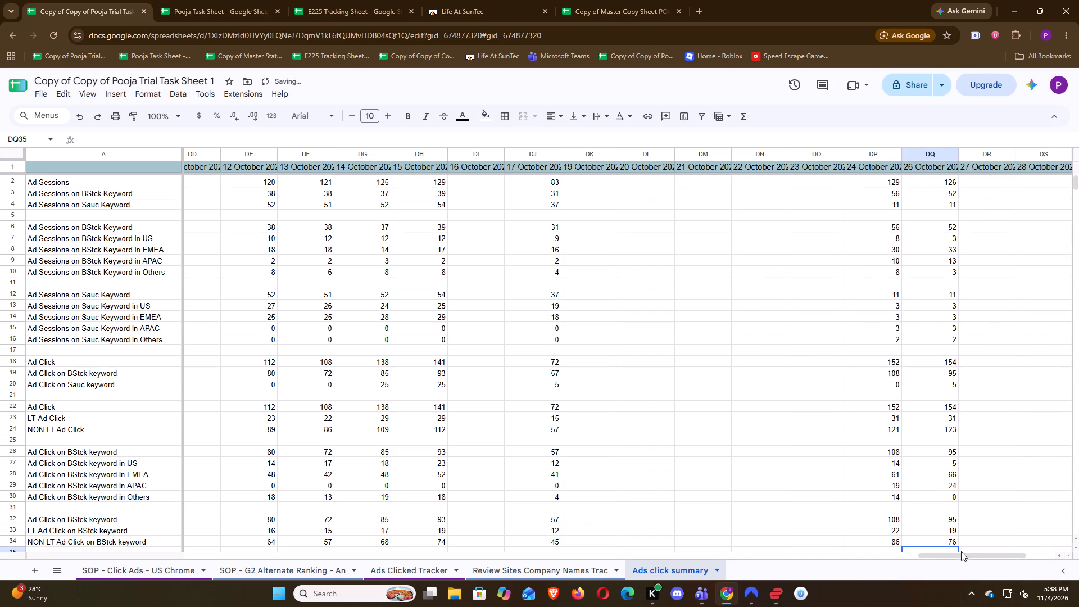
pyautogui.moveTo(961, 551); pyautogui.dragTo(975, 551)
pyautogui.moveTo(969, 556); pyautogui.dragTo(1074, 556)
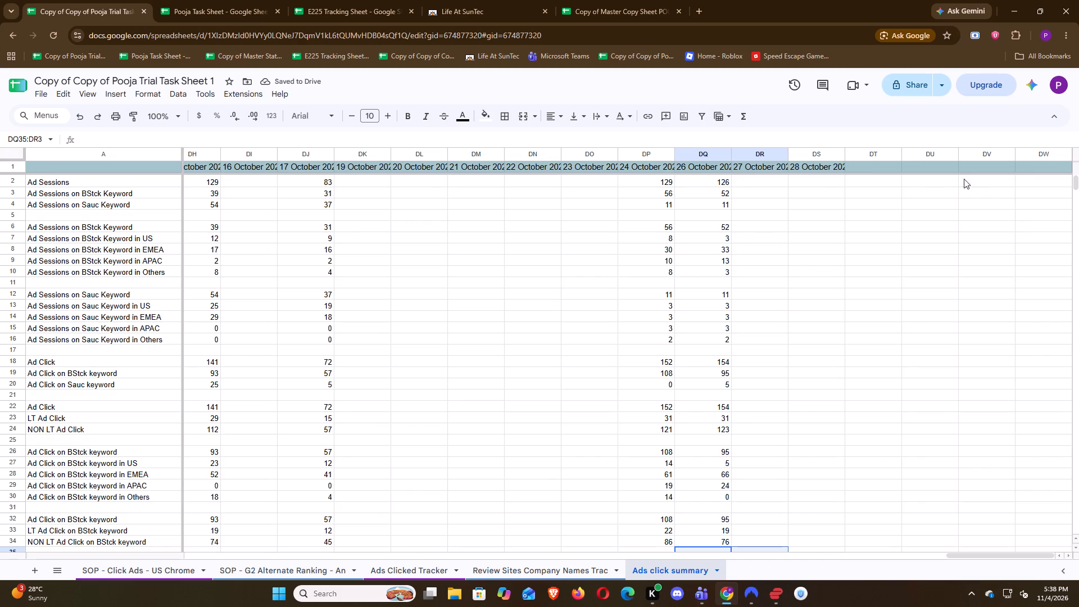
pyautogui.click(823, 166)
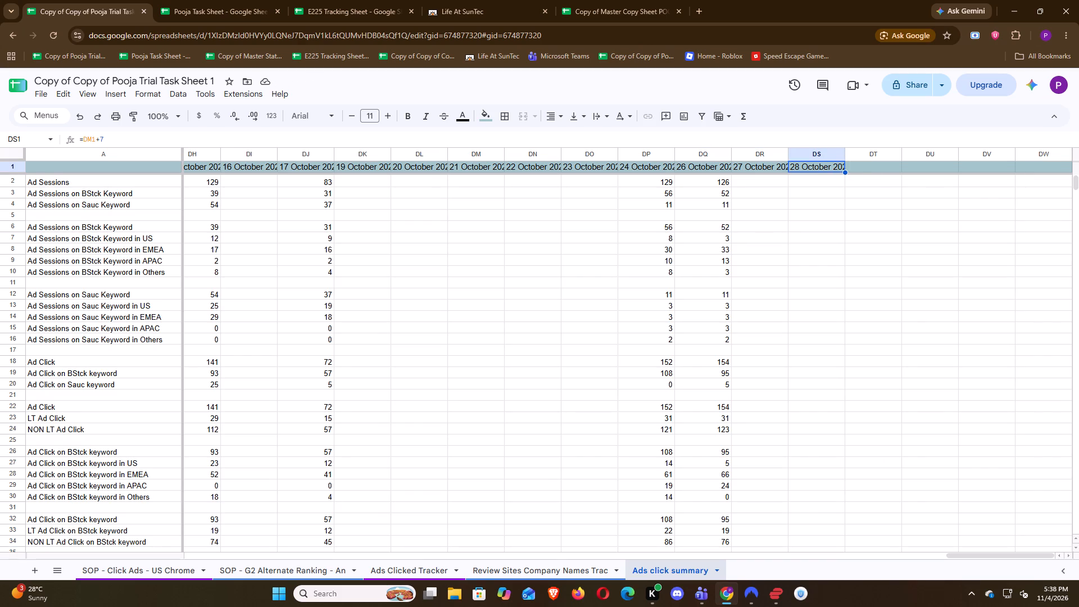
pyautogui.moveTo(844, 173); pyautogui.dragTo(1027, 166)
pyautogui.click(982, 240)
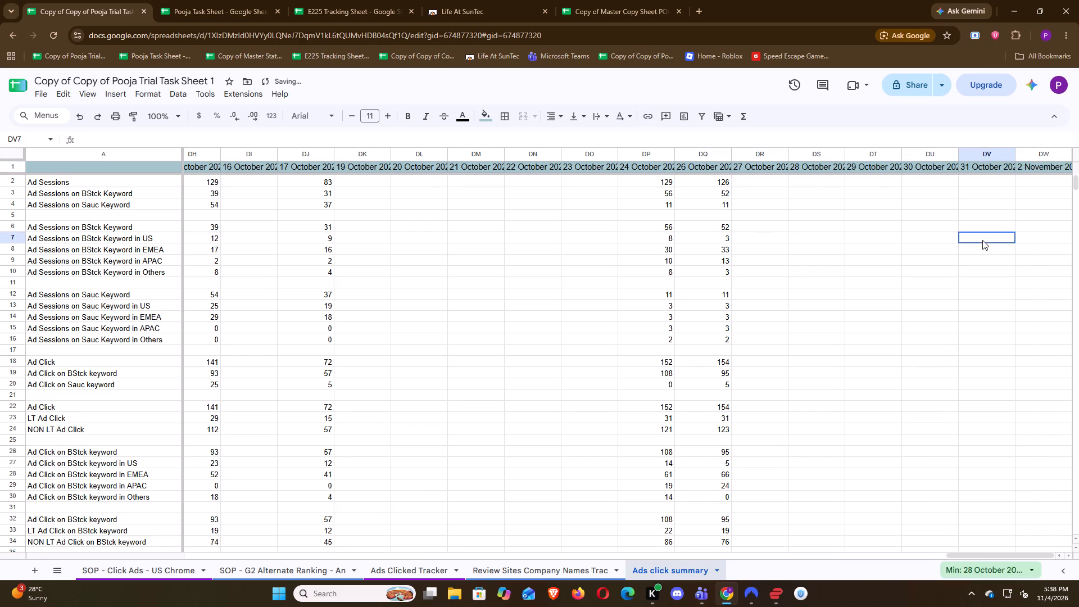
# Add four more blank columns after 2 November by inserting cells with shift right at DW2 twice, then DY2 and DZ2.
pyautogui.rightClick(1040, 183)
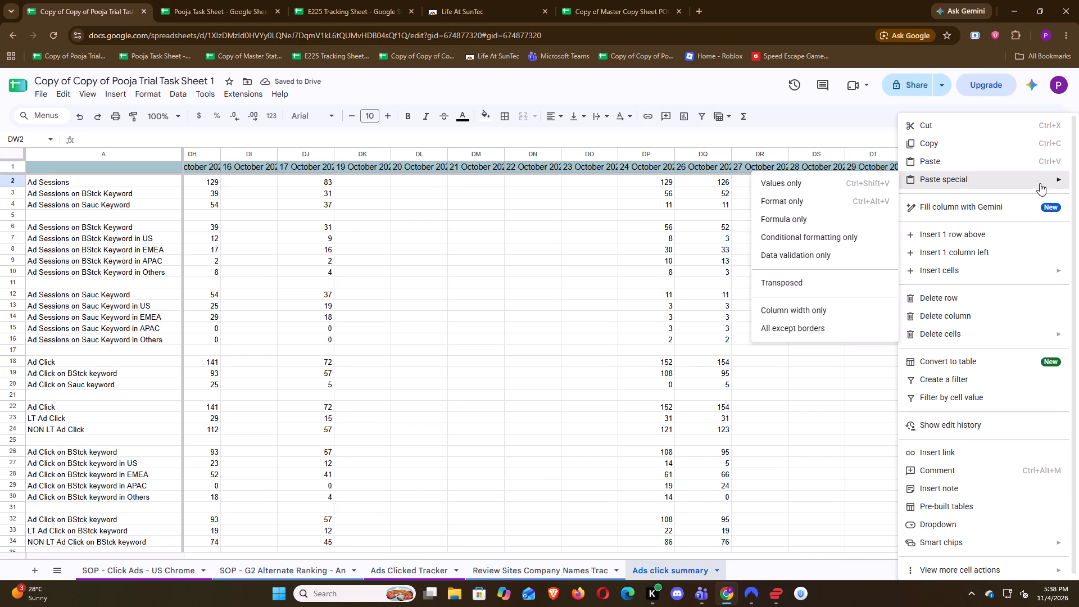
pyautogui.click(866, 277)
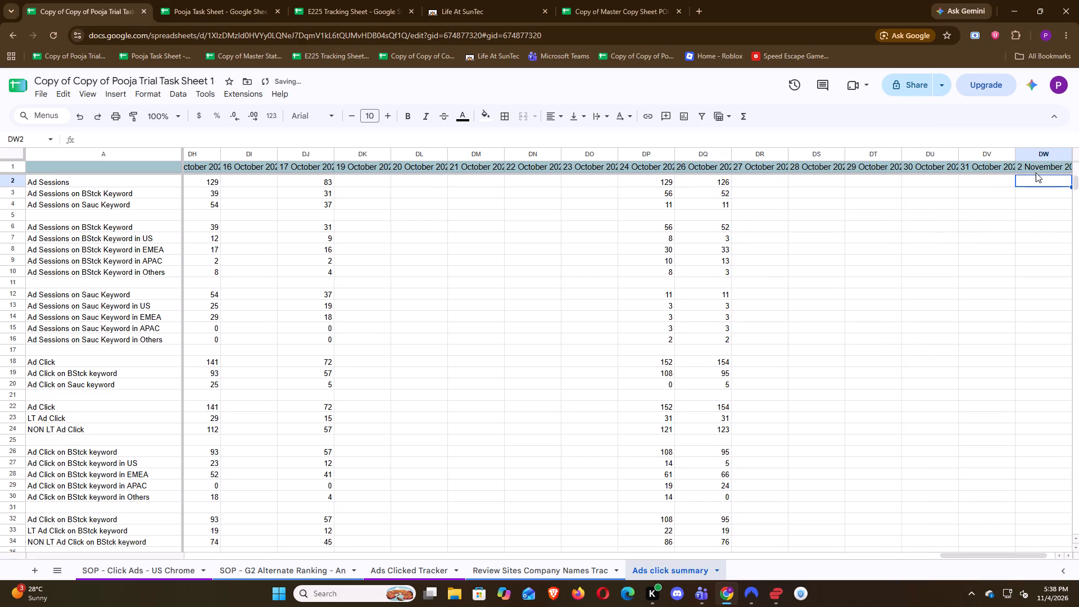
pyautogui.rightClick(1036, 180)
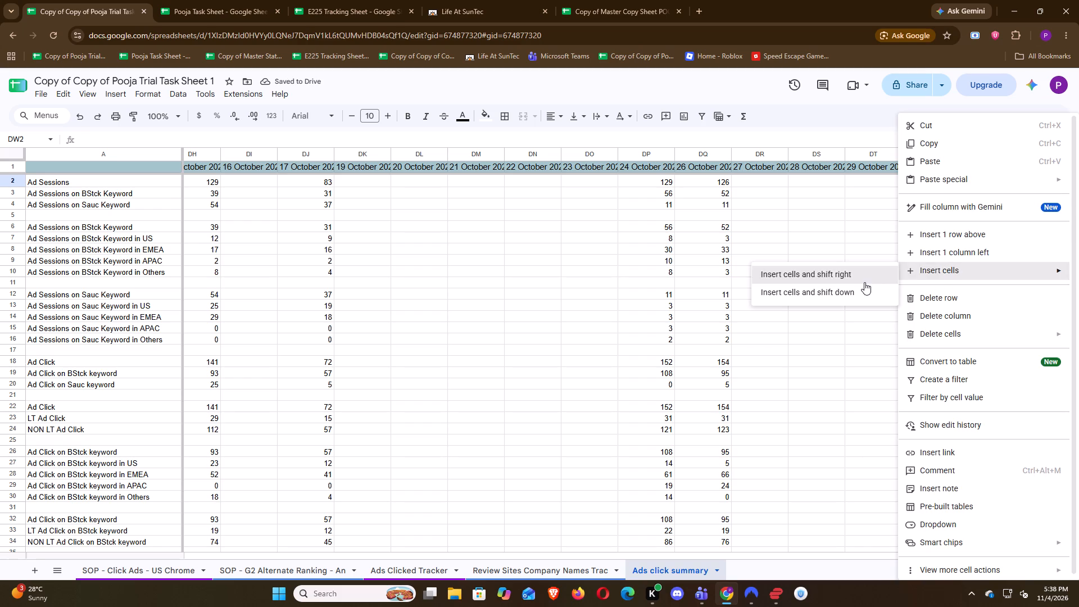
pyautogui.click(864, 282)
pyautogui.moveTo(984, 554); pyautogui.dragTo(1078, 554)
pyautogui.click(950, 168)
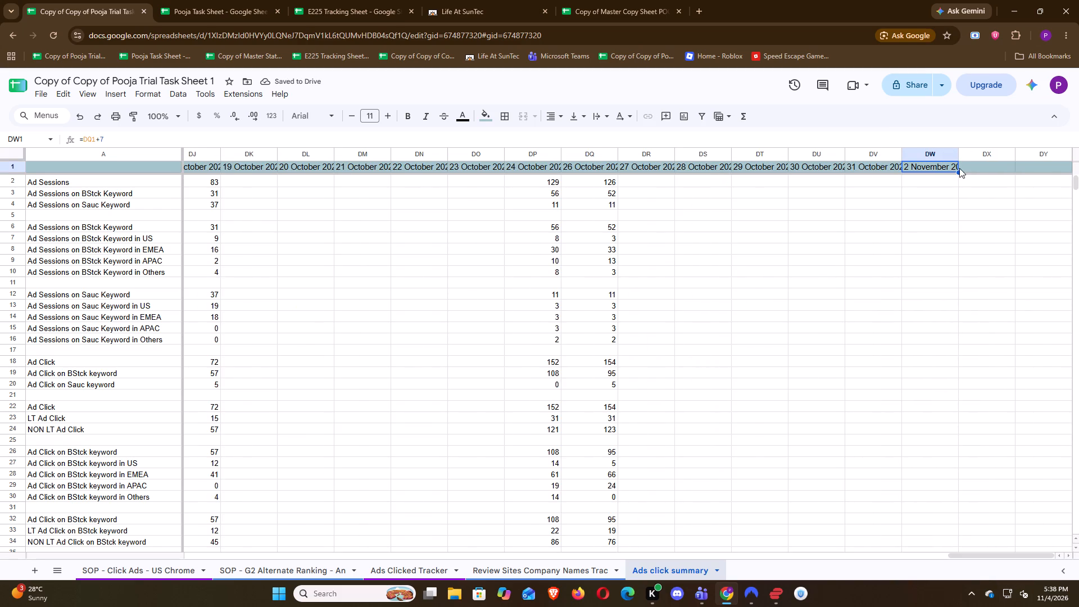
pyautogui.click(962, 173)
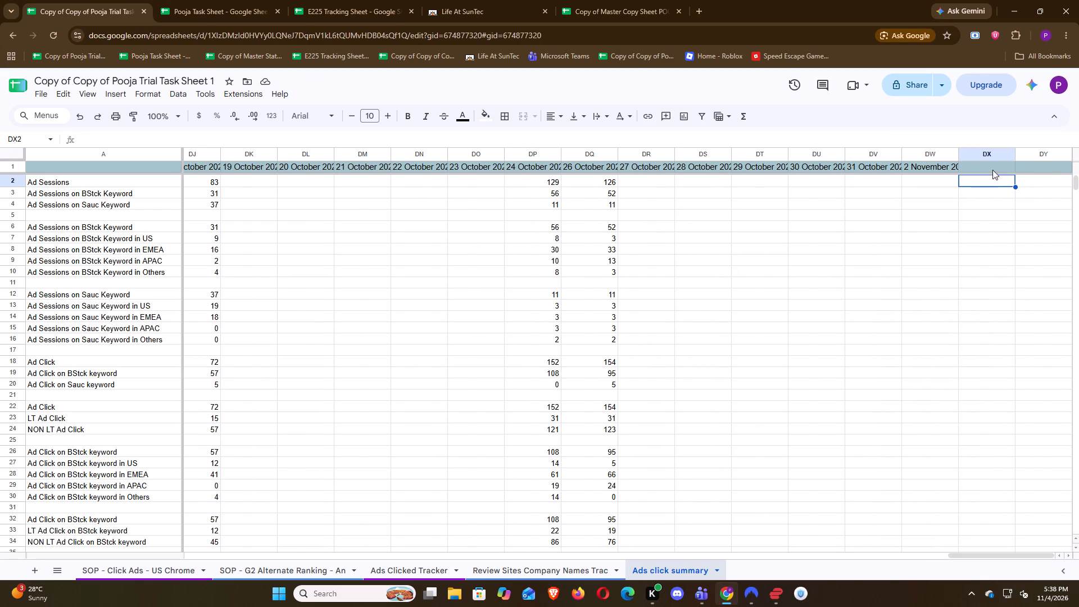
pyautogui.rightClick(1046, 182)
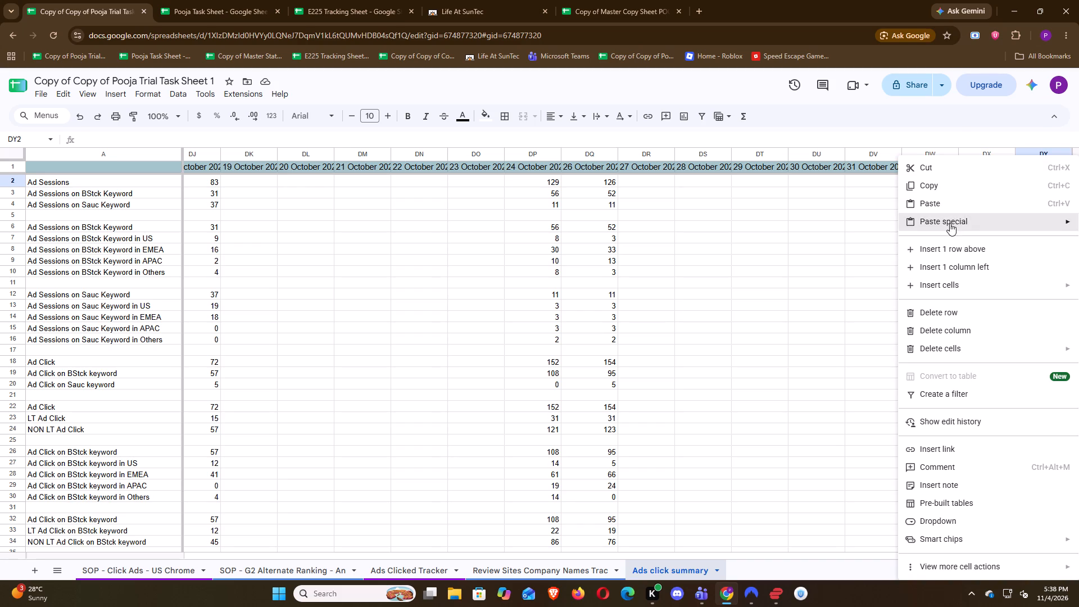
pyautogui.click(872, 283)
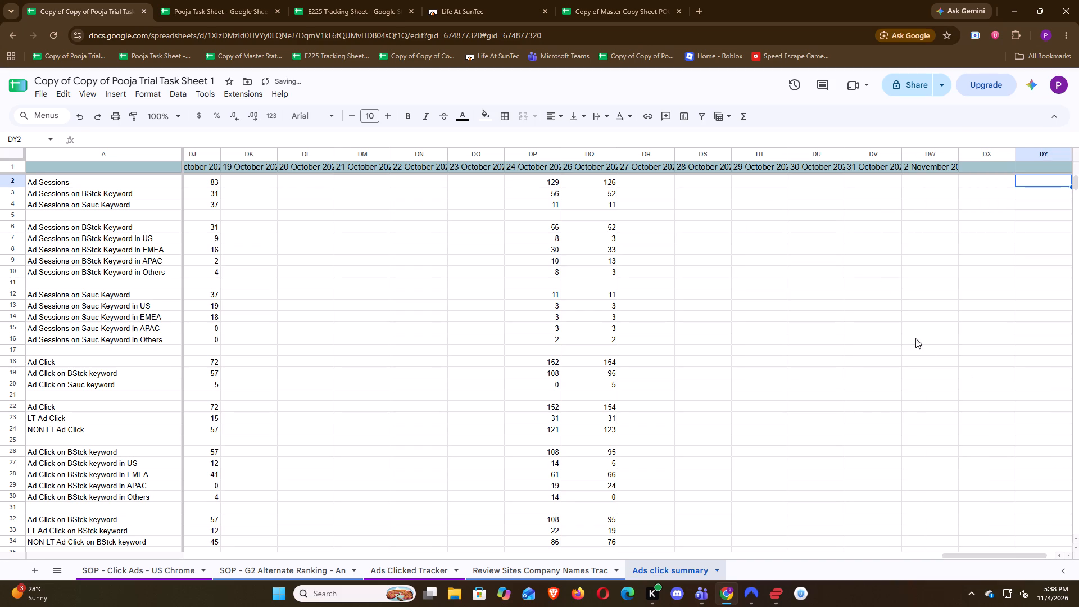
pyautogui.moveTo(967, 554); pyautogui.dragTo(1033, 555)
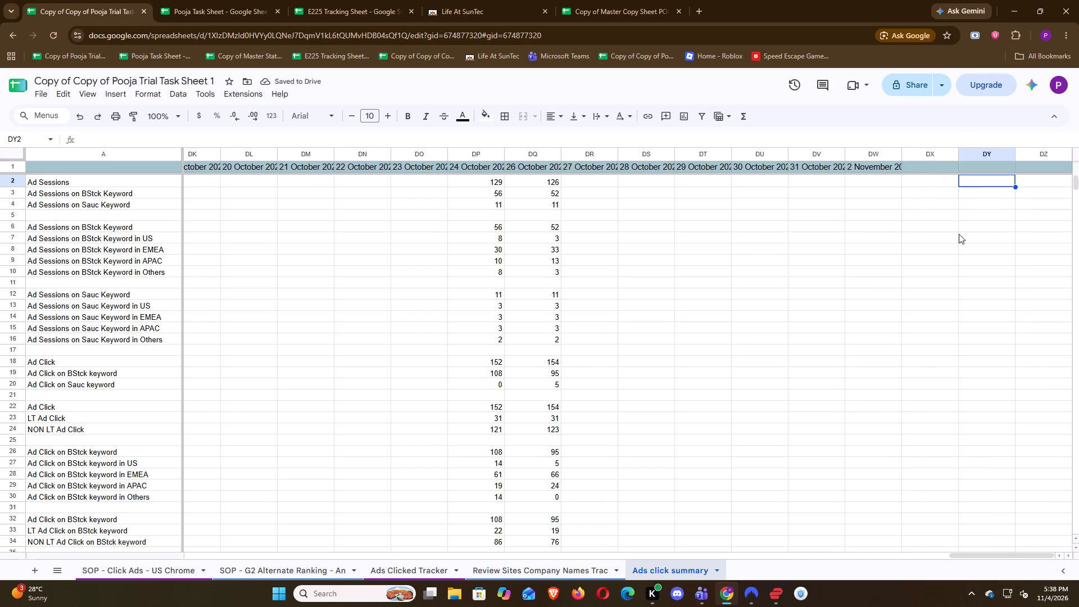
pyautogui.rightClick(1033, 179)
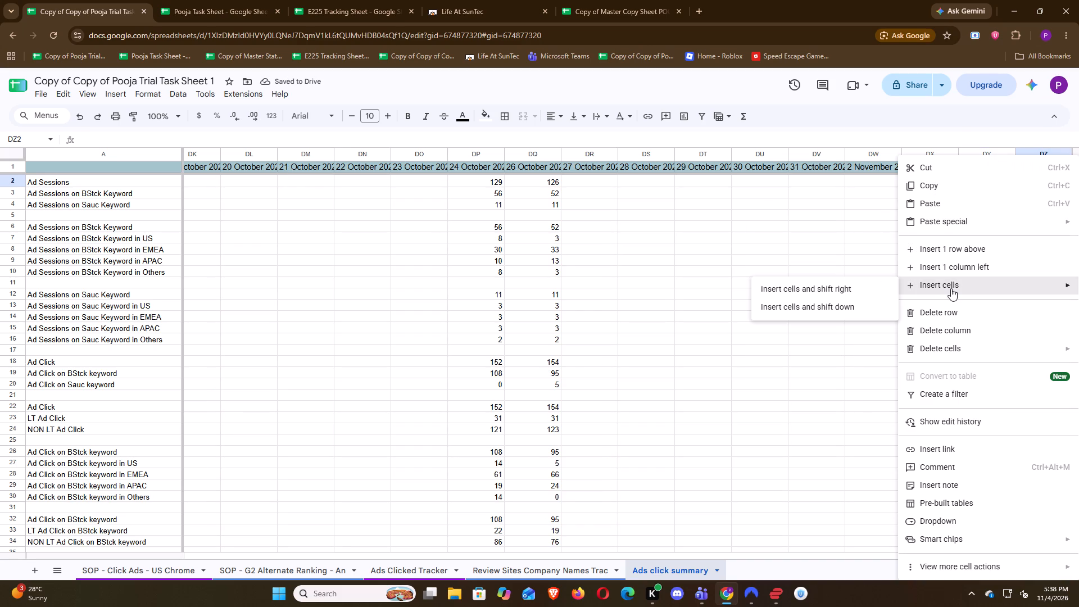
pyautogui.click(844, 297)
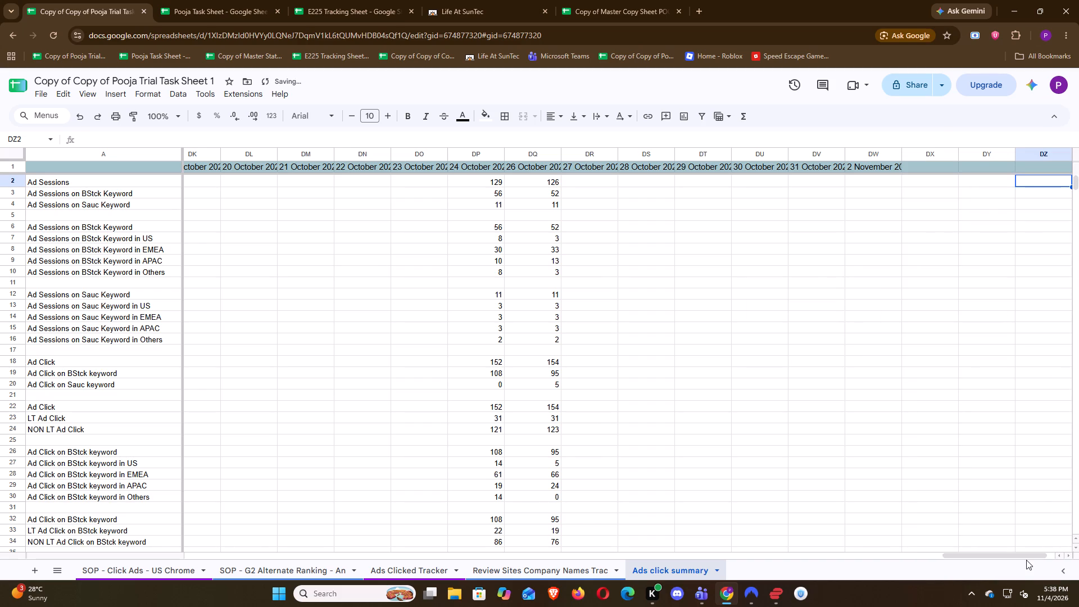
pyautogui.moveTo(1026, 556); pyautogui.dragTo(1078, 552)
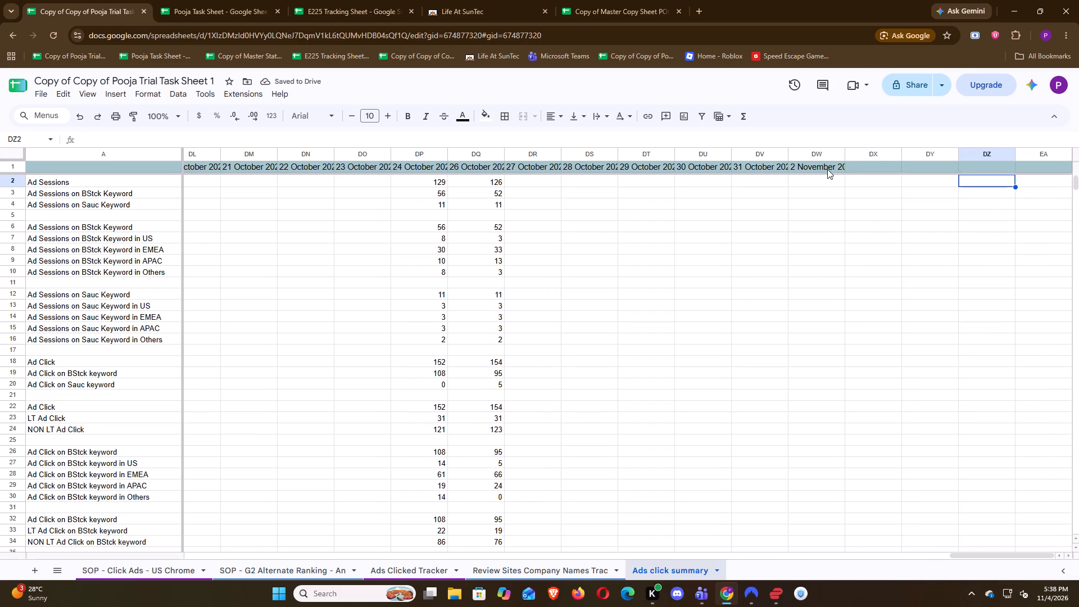
# Extend the date headings from 2 November in DW1 across to EA1, ending at 6 November.
pyautogui.click(827, 169)
pyautogui.moveTo(846, 172); pyautogui.dragTo(1025, 166)
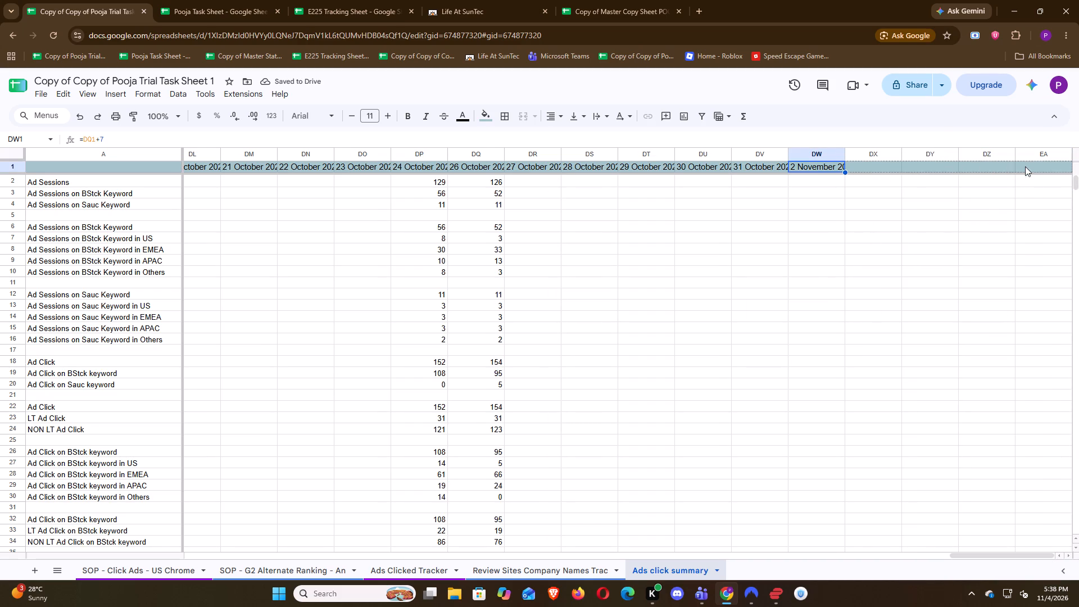
pyautogui.moveTo(1025, 166); pyautogui.dragTo(1040, 167)
pyautogui.click(827, 207)
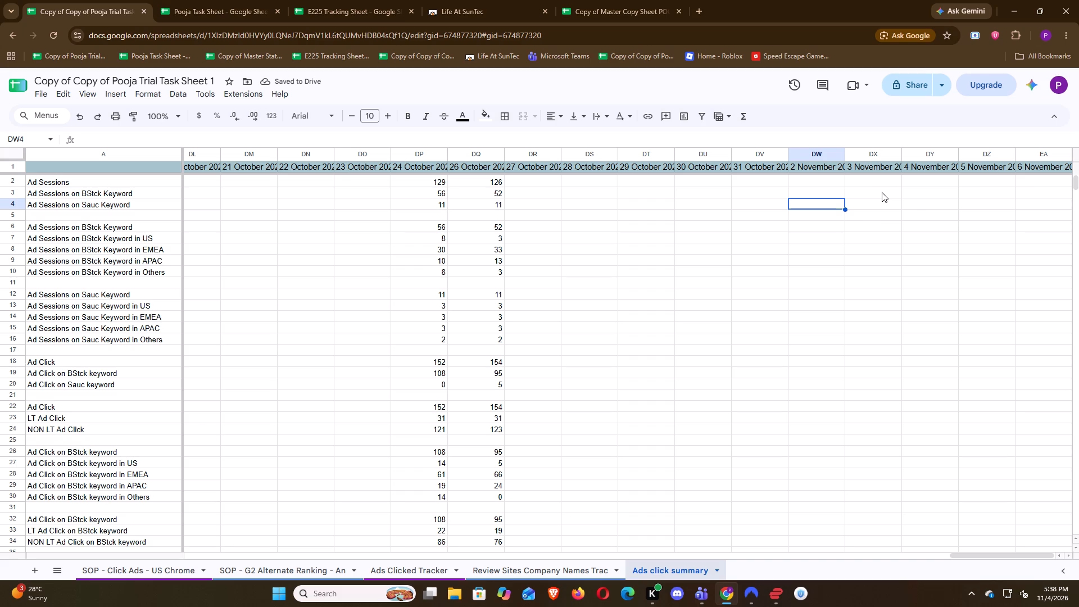
# Paste the copied ad-session and ad-click counts as values only into the 4 November column, starting at DY2.
pyautogui.click(923, 178)
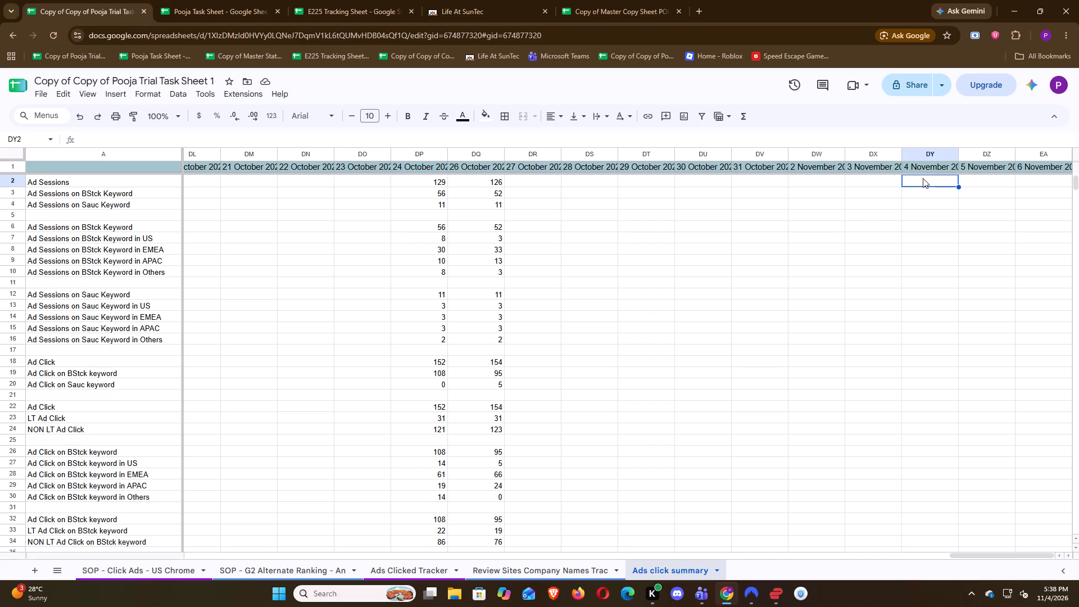
pyautogui.hotkey('ctrl', 'shift', 'v')
pyautogui.click(995, 224)
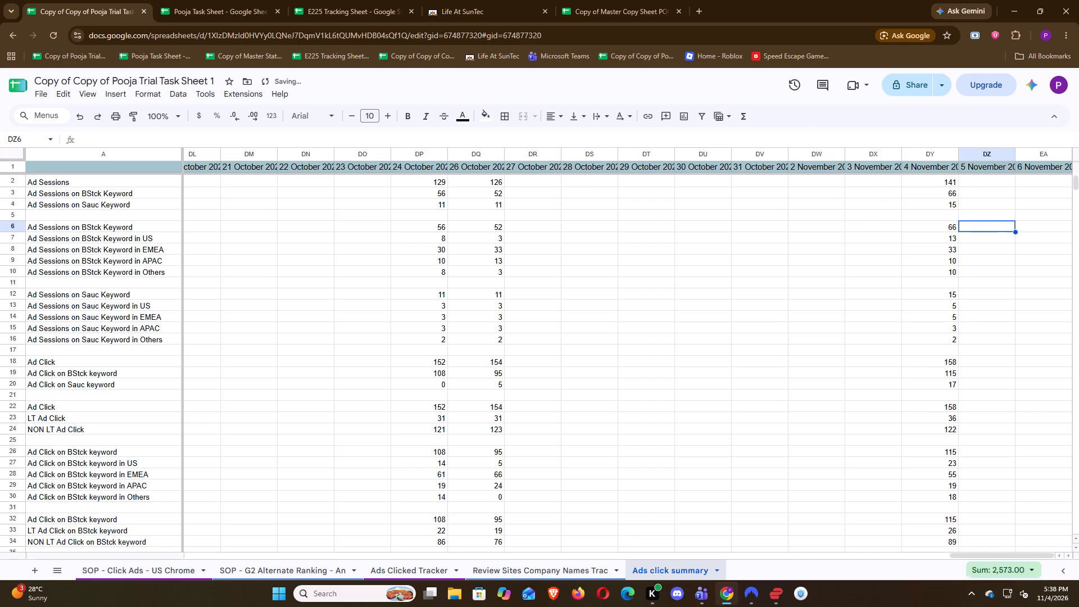
pyautogui.click(196, 0)
pyautogui.click(92, 0)
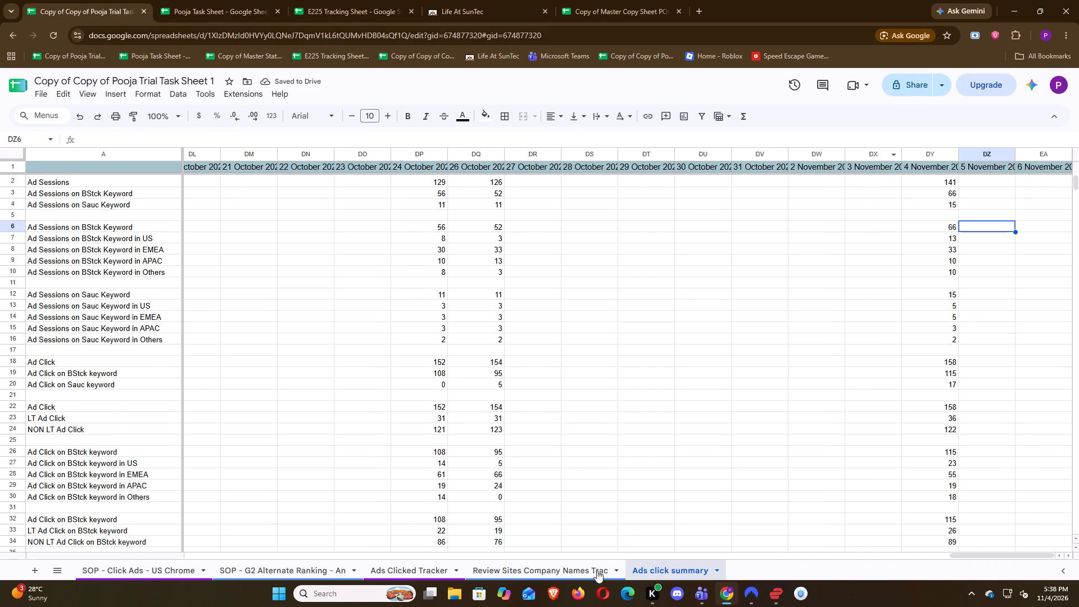
# In the Review Sites Company Names Trac sheet, fill the Done status from I10048 down to I10051 for the 4 Nov 2026 morning rows.
pyautogui.click(545, 565)
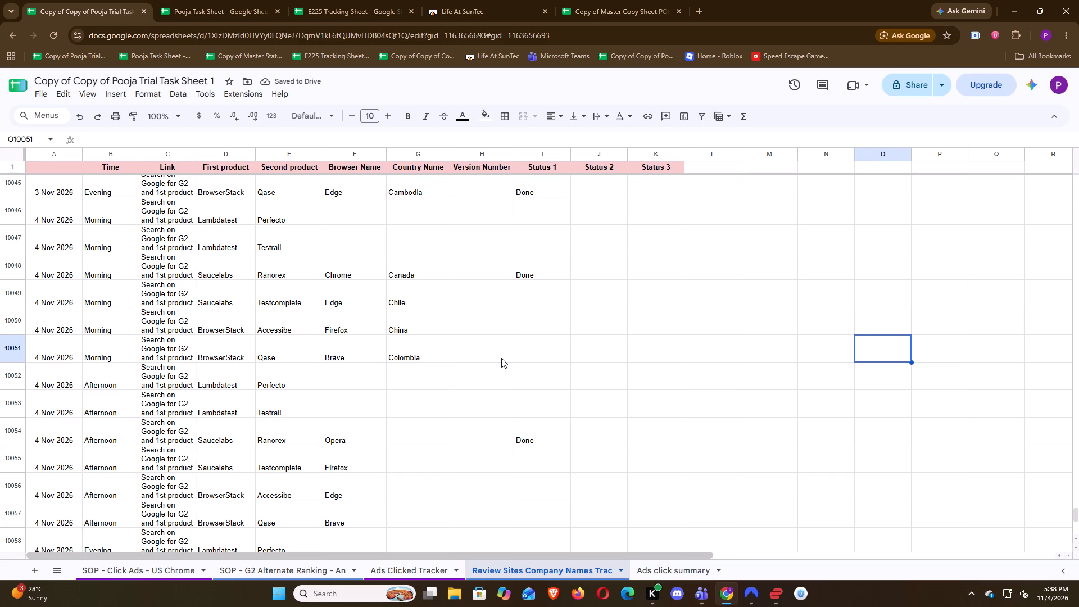
pyautogui.click(537, 278)
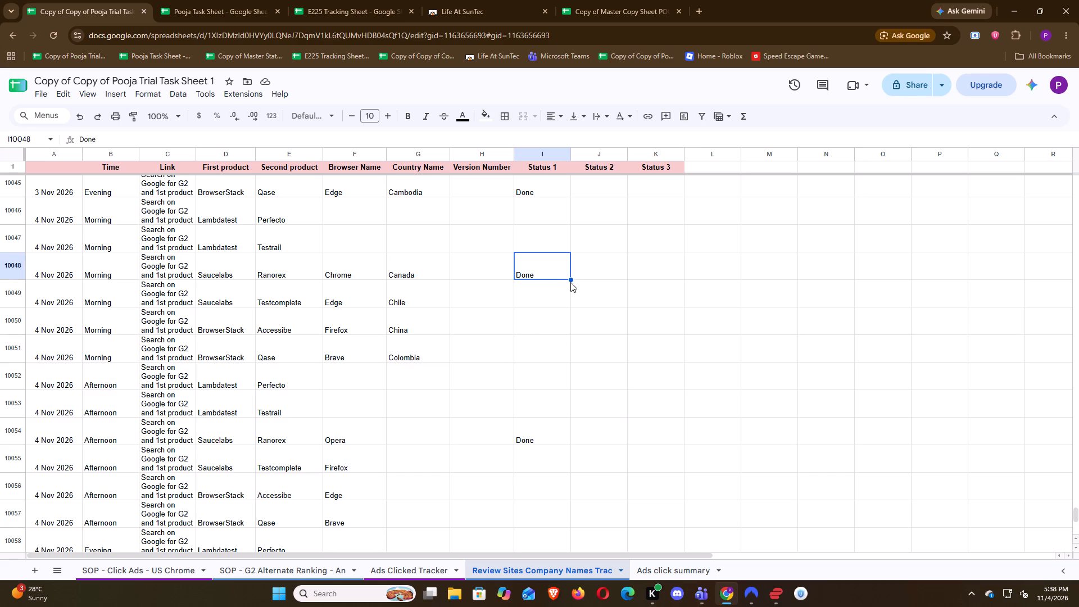
pyautogui.click(570, 283)
pyautogui.click(570, 279)
pyautogui.click(559, 271)
pyautogui.moveTo(570, 279); pyautogui.dragTo(570, 358)
pyautogui.click(639, 370)
# For the afternoon Country Name cells starting at G10054, look up the countries following Colombia in ExpressVPN's full location list.
pyautogui.scroll(-3, 639, 370)
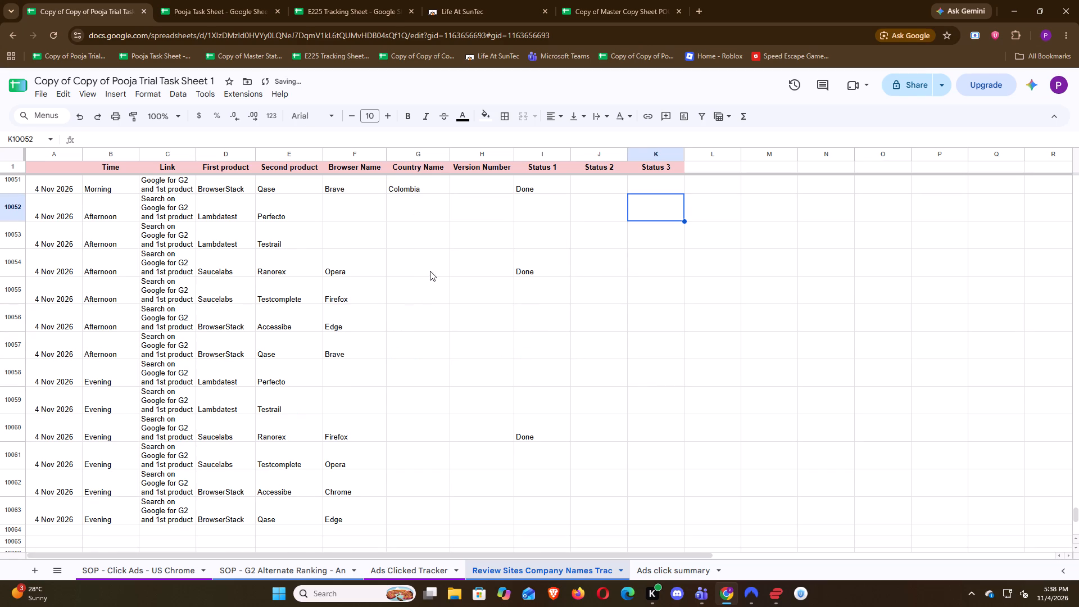
pyautogui.click(430, 271)
pyautogui.click(767, 595)
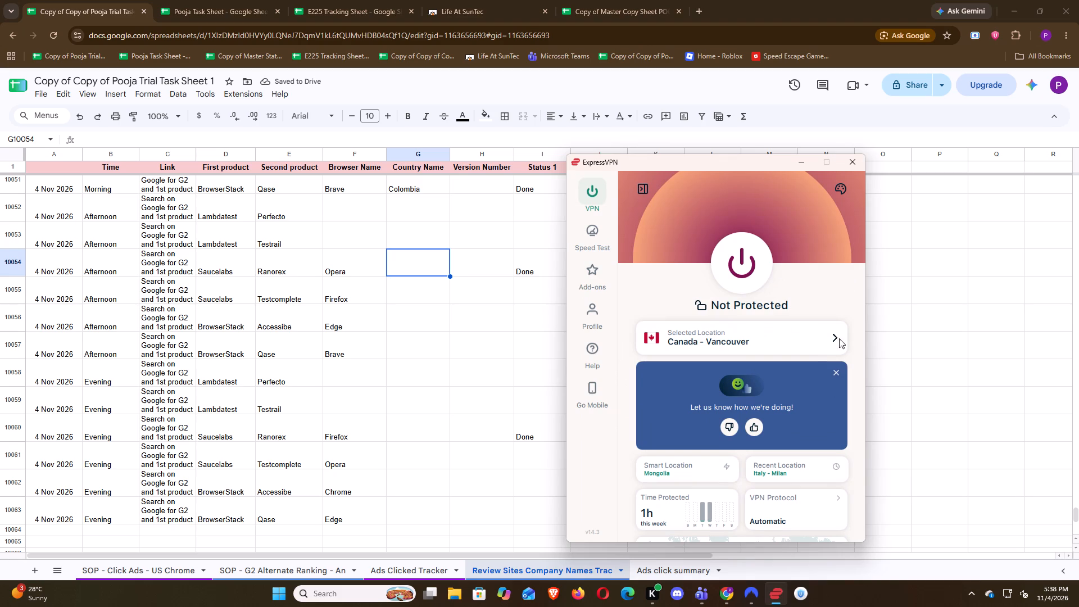
pyautogui.click(832, 337)
pyautogui.click(803, 240)
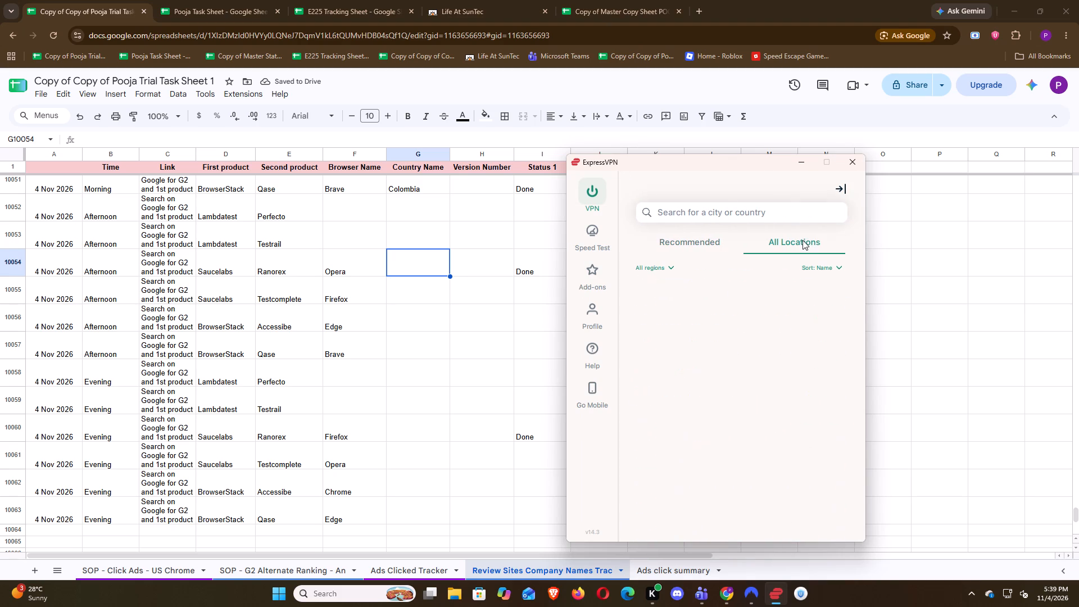
pyautogui.moveTo(853, 297); pyautogui.dragTo(858, 349)
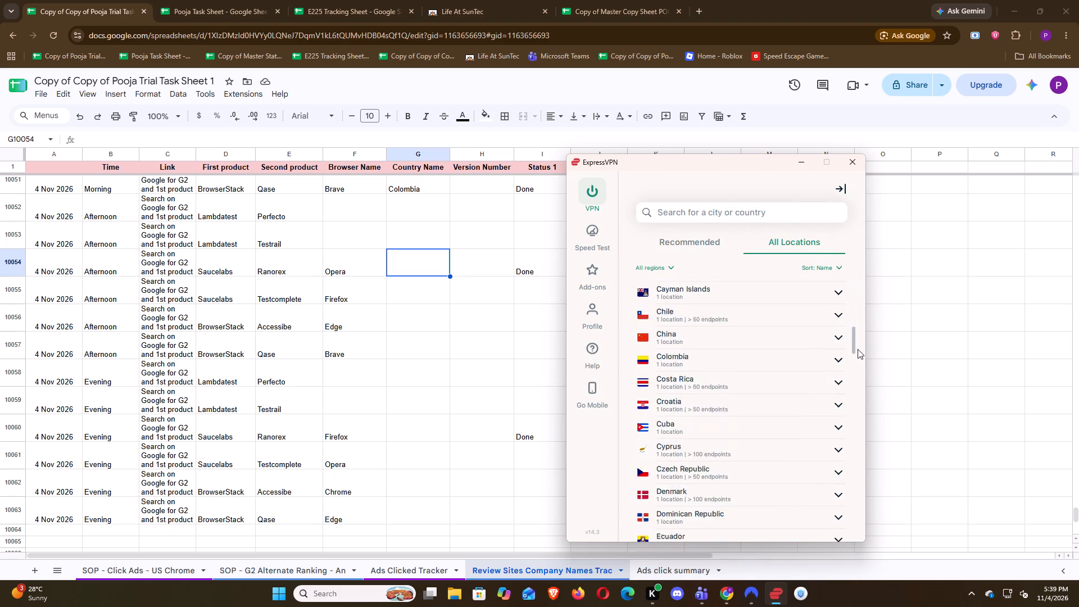
pyautogui.moveTo(858, 349); pyautogui.dragTo(860, 345)
# Enter the afternoon Country Name values in G10054:G10057: Costa Rica, Croatia, Cuba, Cyprus.
pyautogui.click(416, 268)
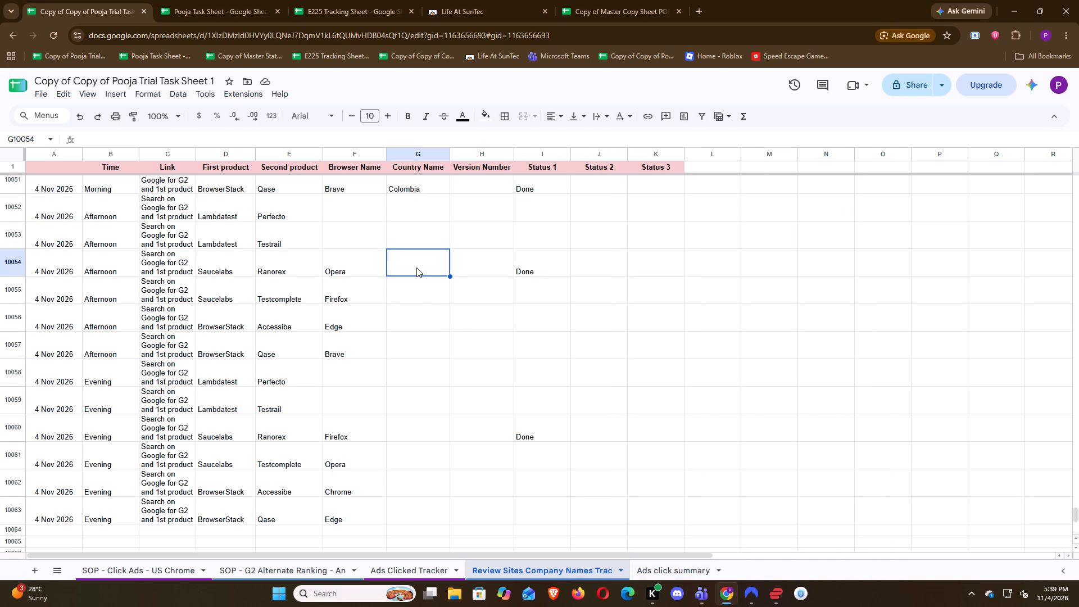
pyautogui.write('Costa')
pyautogui.press('space')
pyautogui.write('Rica')
pyautogui.press('Return')
pyautogui.write('Croatia')
pyautogui.press('Return')
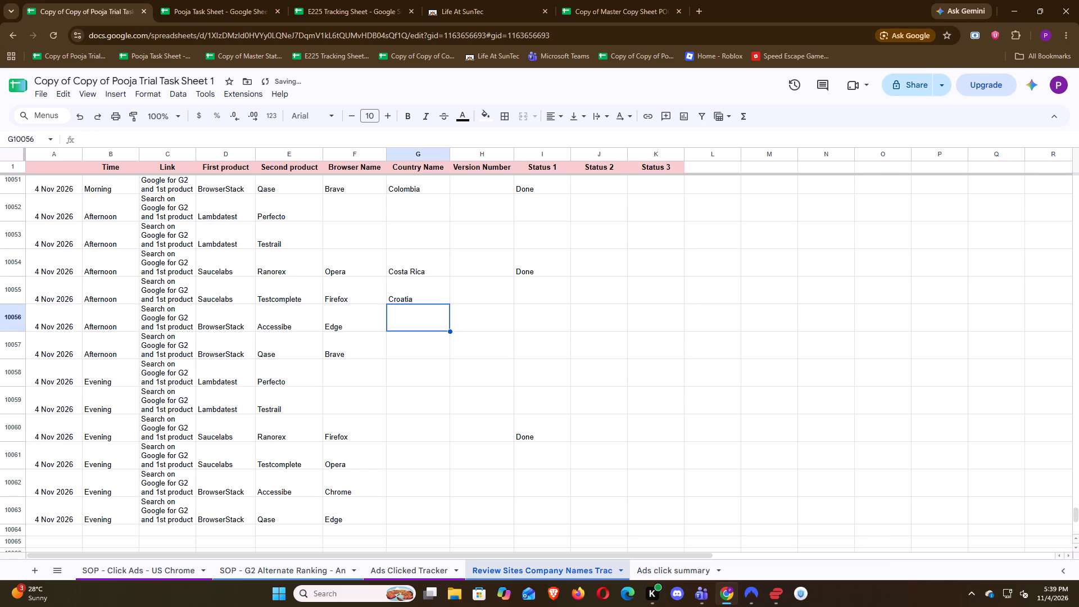
pyautogui.write('Cuba')
pyautogui.press('Return')
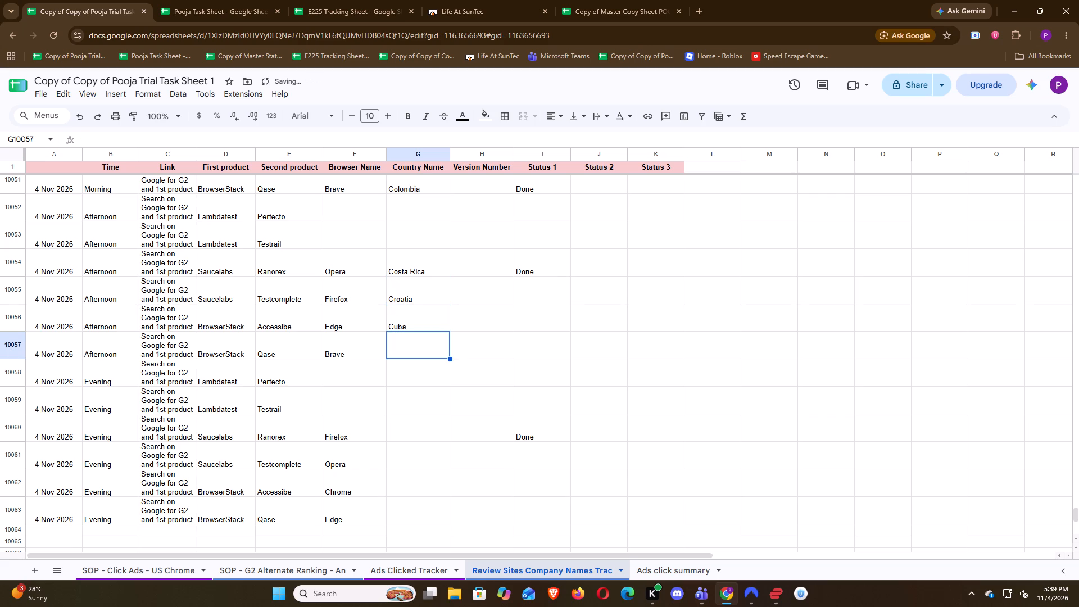
pyautogui.write('Cyprus')
pyautogui.press('Return')
# Fill the Done status from I10054 down to I10057 for the afternoon rows, clearing the extra entry in I10058.
pyautogui.click(558, 263)
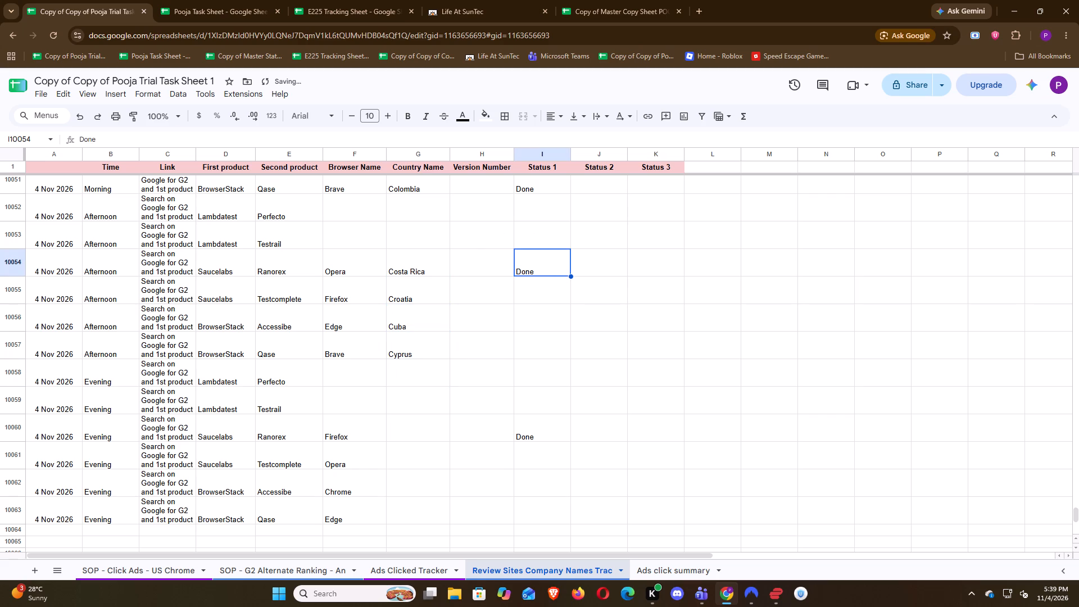
pyautogui.moveTo(570, 275); pyautogui.dragTo(575, 375)
pyautogui.click(598, 376)
pyautogui.click(550, 376)
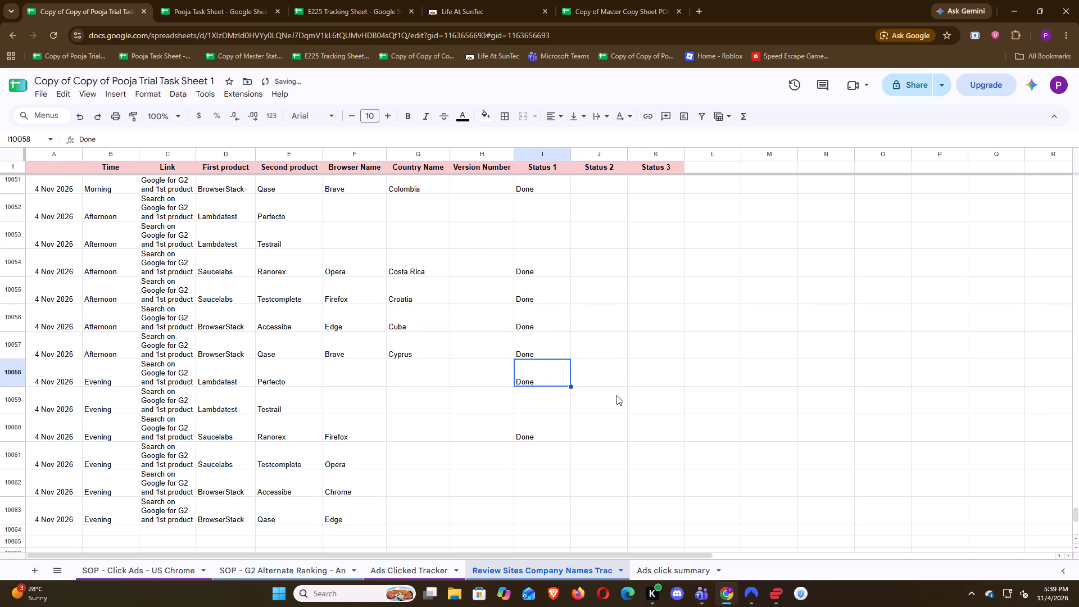
pyautogui.press('BackSpace')
pyautogui.click(687, 414)
# Fill the Done status from I10060 down to I10063 for the 4 Nov 2026 evening rows.
pyautogui.scroll(-3, 687, 414)
pyautogui.click(548, 261)
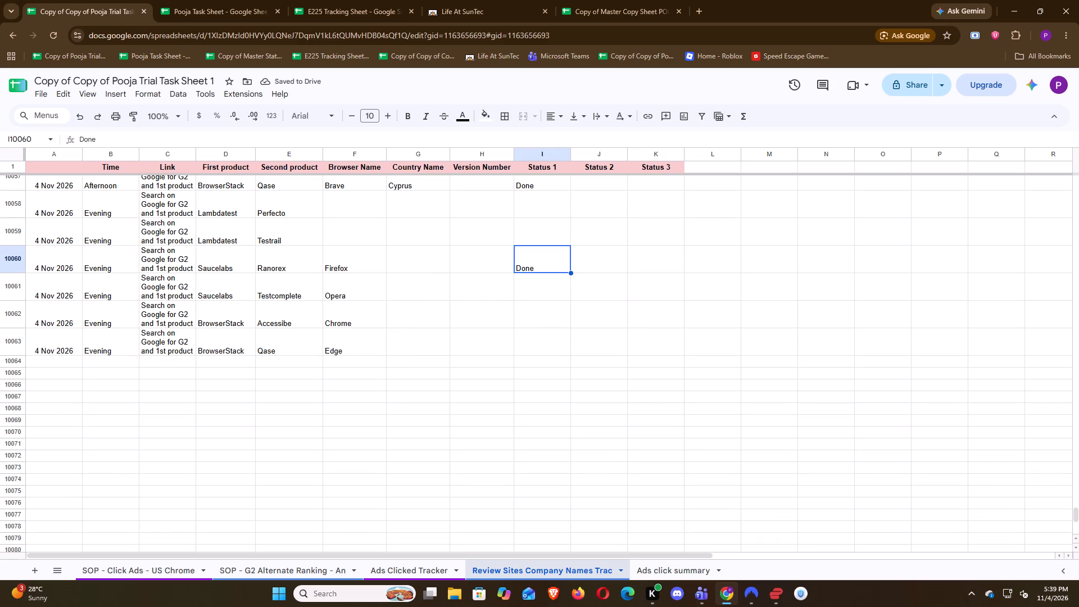
pyautogui.moveTo(572, 272); pyautogui.dragTo(575, 328)
pyautogui.click(575, 328)
pyautogui.click(552, 318)
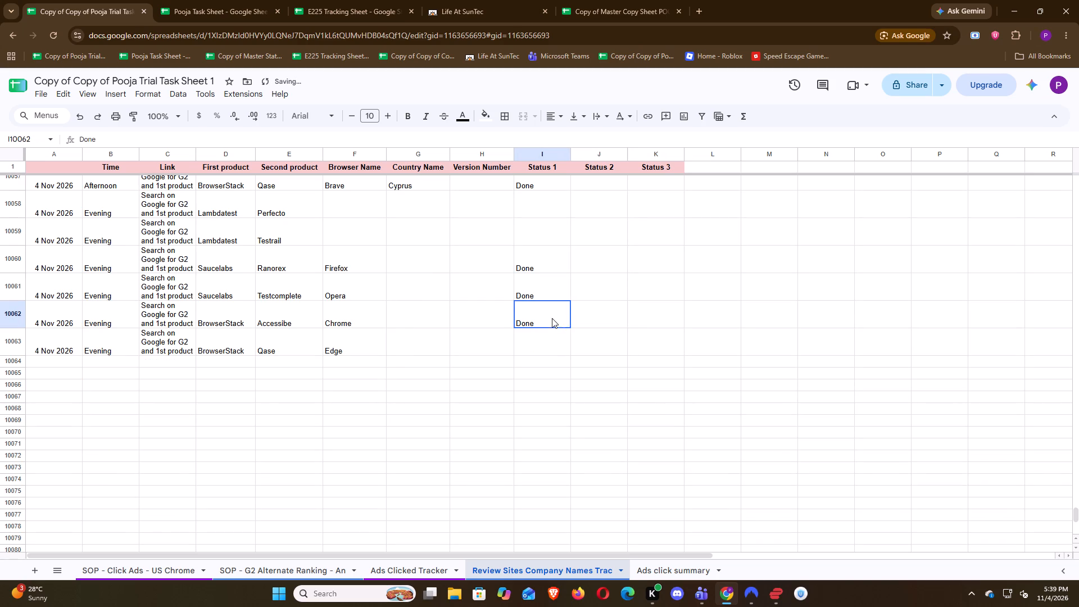
pyautogui.moveTo(571, 328); pyautogui.dragTo(570, 345)
pyautogui.click(592, 345)
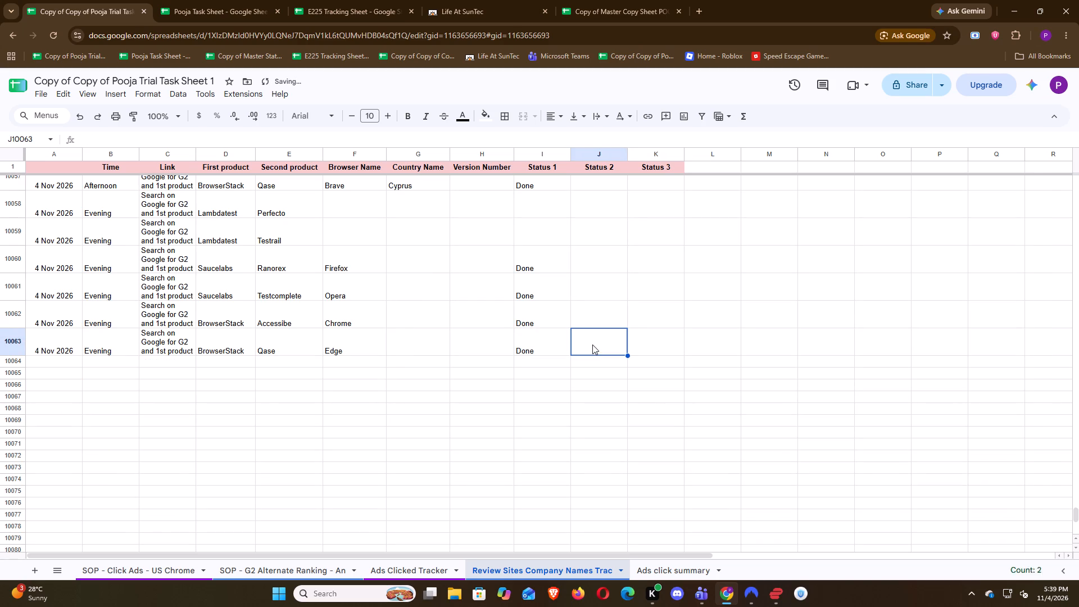
# Check ExpressVPN's location list for the country following Cyprus and enter Czech Republic as the Country Name in G10060.
pyautogui.click(412, 263)
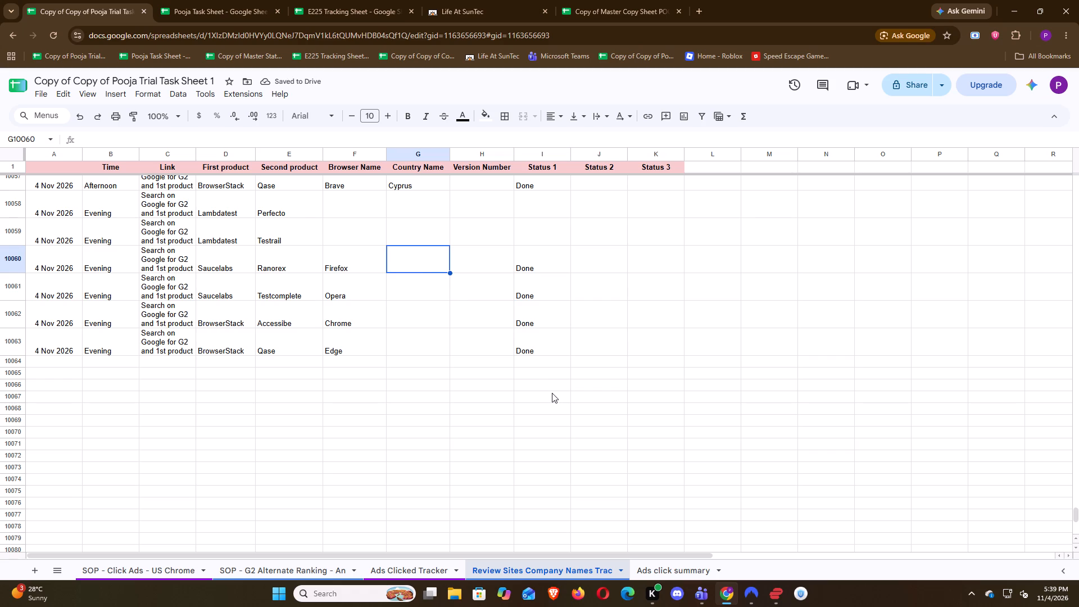
pyautogui.hotkey('alt', 'Tab')
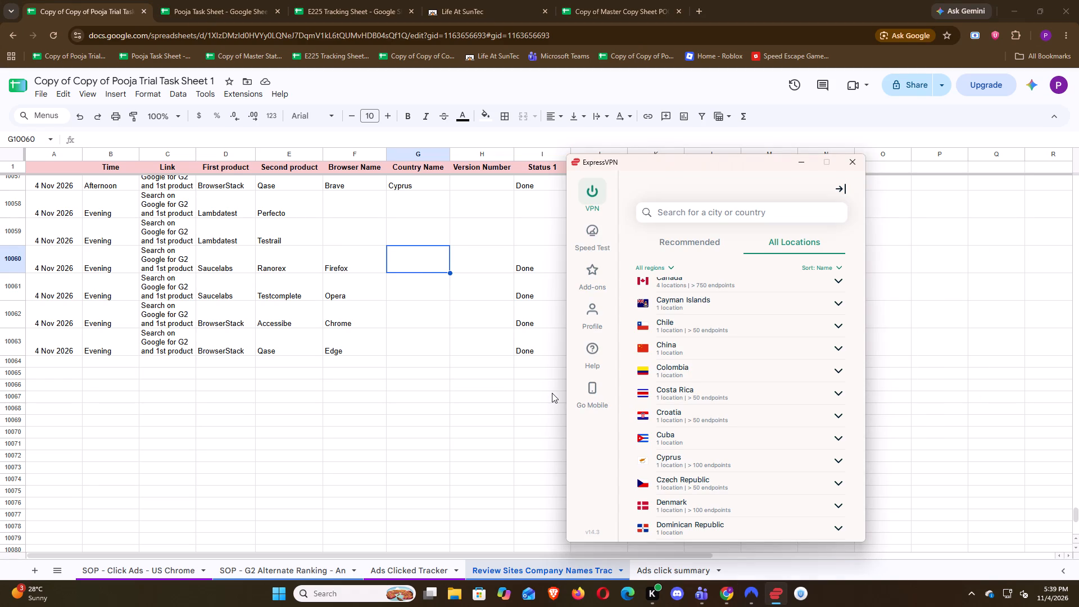
pyautogui.scroll(-1, 719, 402)
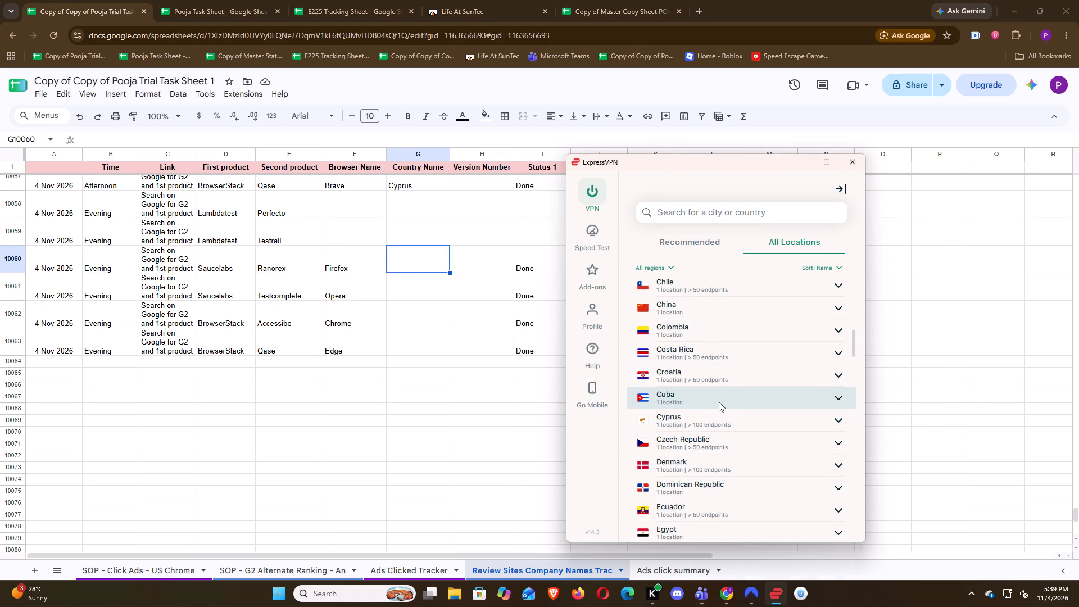
pyautogui.scroll(-2, 719, 402)
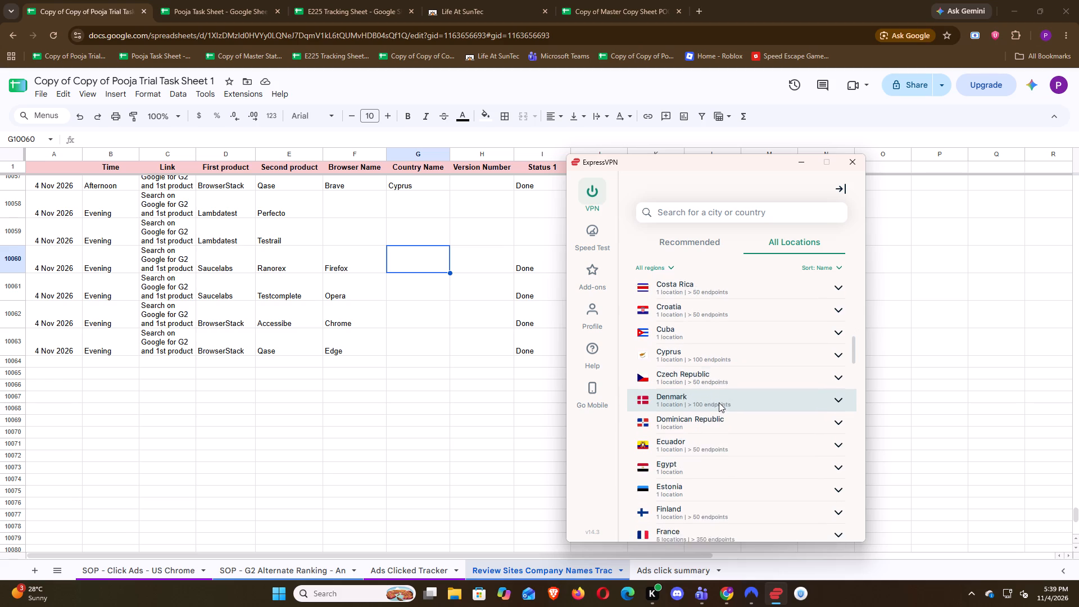
pyautogui.click(407, 263)
pyautogui.write('Cz')
pyautogui.write('ech Reb')
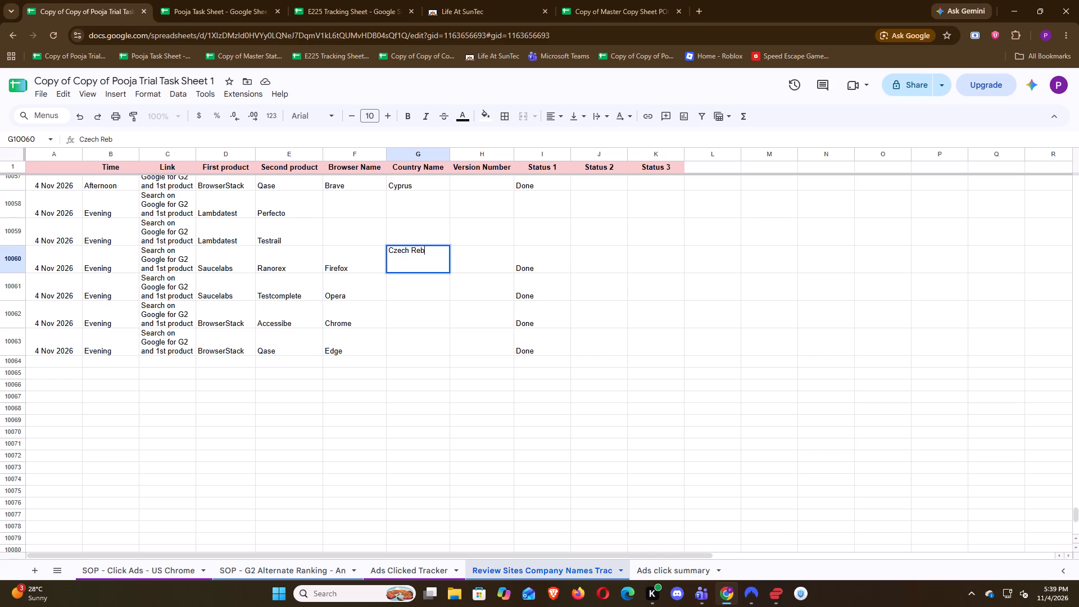
pyautogui.press('BackSpace')
pyautogui.write('public')
pyautogui.press('Return')
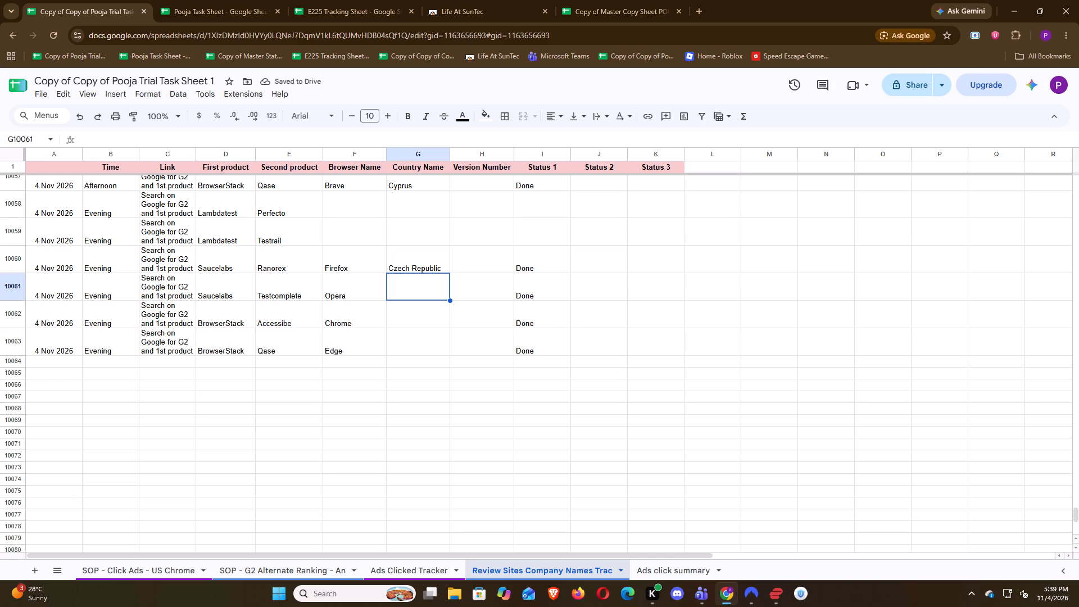
# Continue through ExpressVPN's country list, entering Denmark, Dominican Republic and Ecuador as the evening Country Names in G10061:G10063.
pyautogui.hotkey('alt', 'Tab')
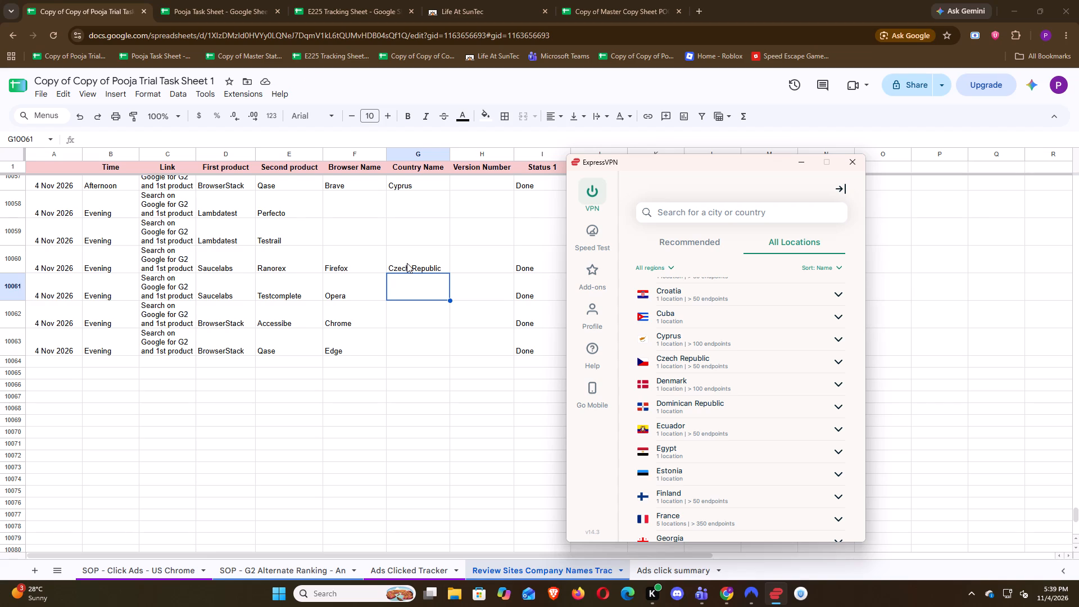
pyautogui.hotkey('alt', 'Tab')
pyautogui.write('Denmark')
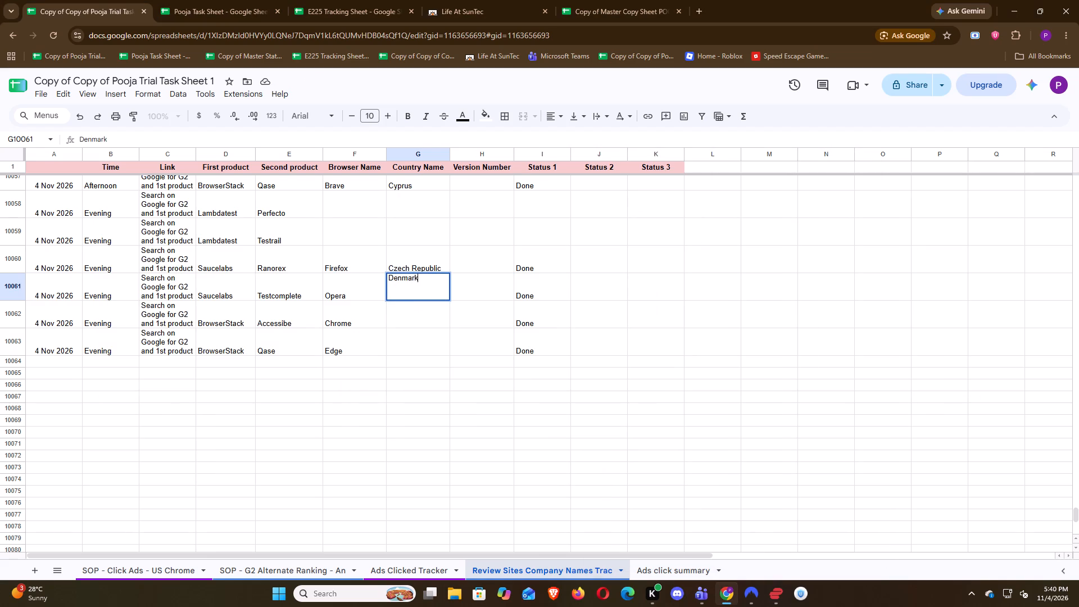
pyautogui.press('Return')
pyautogui.write('Dominican Republic')
pyautogui.press('Return')
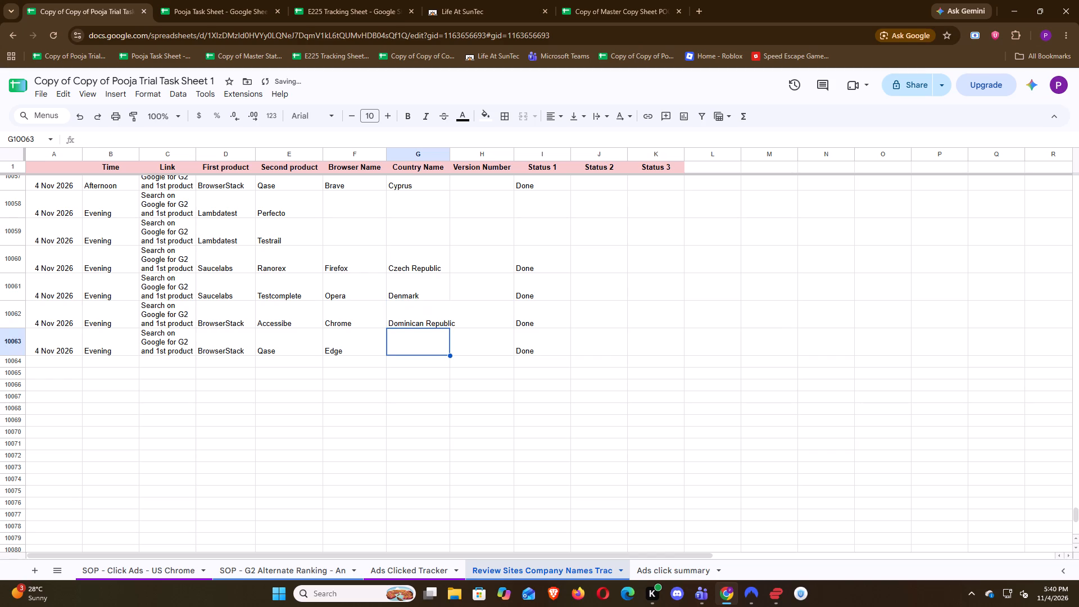
pyautogui.hotkey('alt', 'Tab')
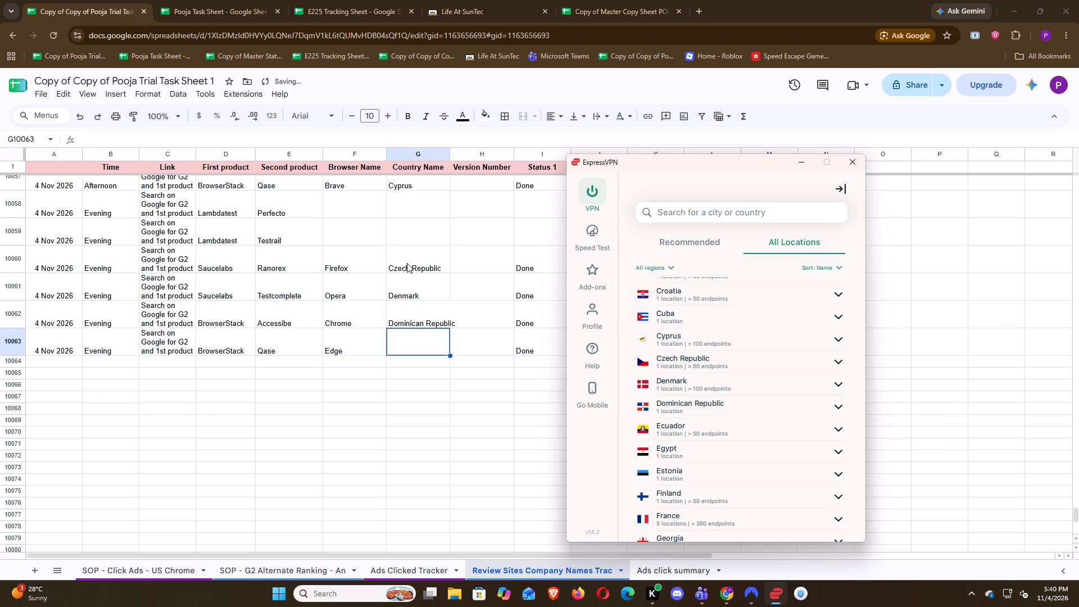
pyautogui.hotkey('alt', 'Tab')
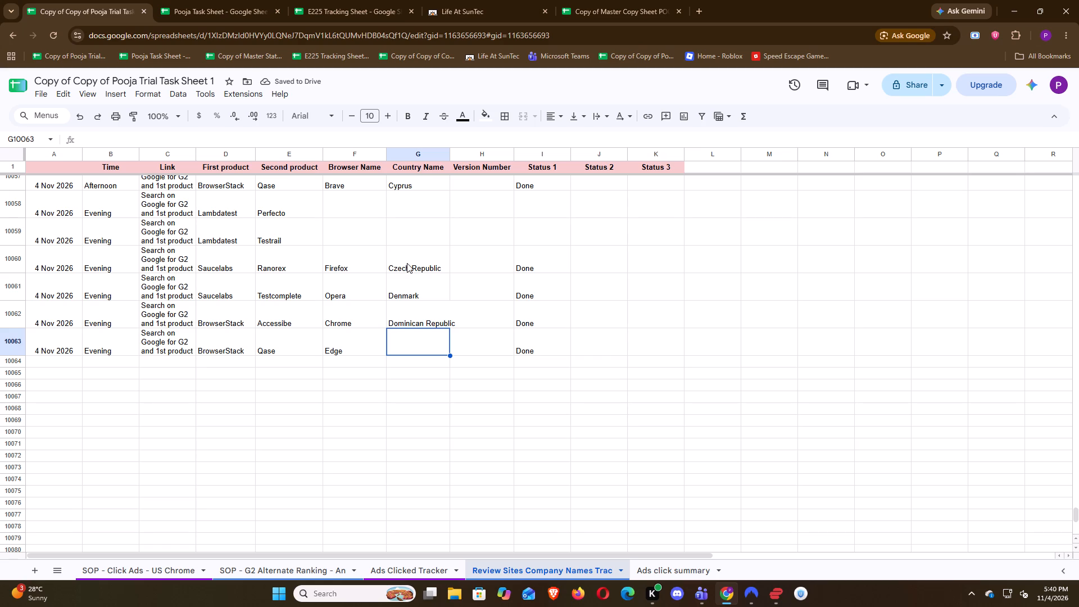
pyautogui.write('Ecuador')
pyautogui.press('Return')
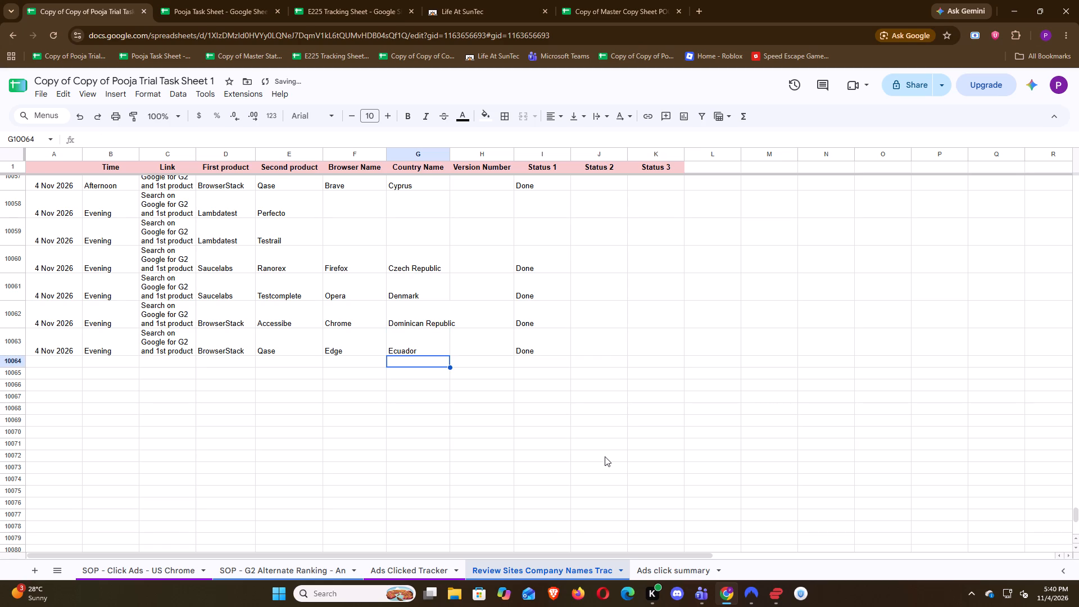
# Copy the 4 Nov 2026 rows A10046:I10063 into the Pooja Task Sheet's Review Sites Company Names sheet, starting at A10046.
pyautogui.scroll(7, 605, 456)
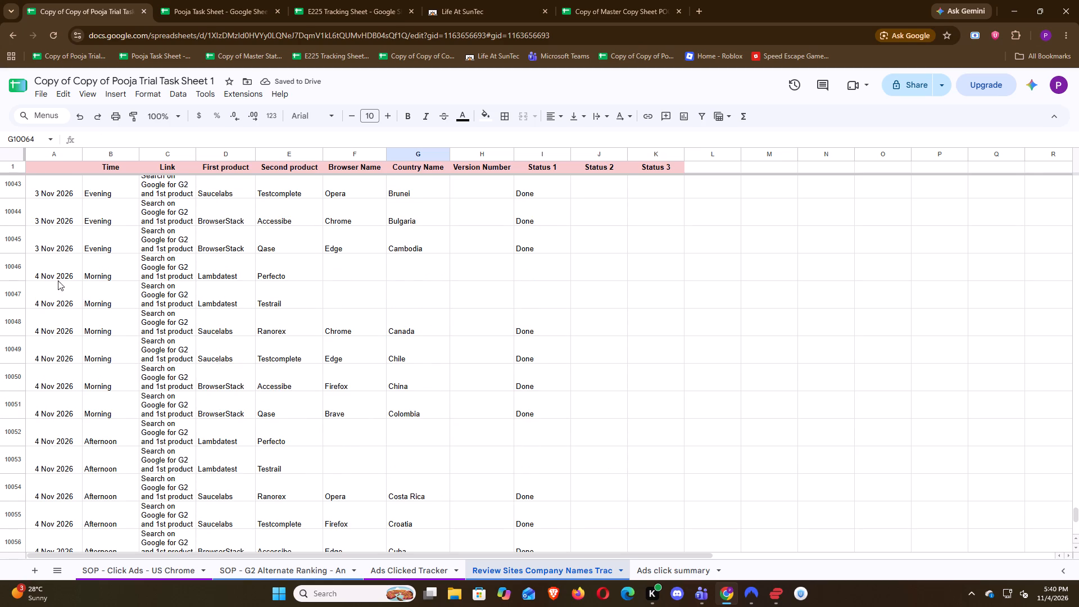
pyautogui.moveTo(46, 264); pyautogui.dragTo(507, 322)
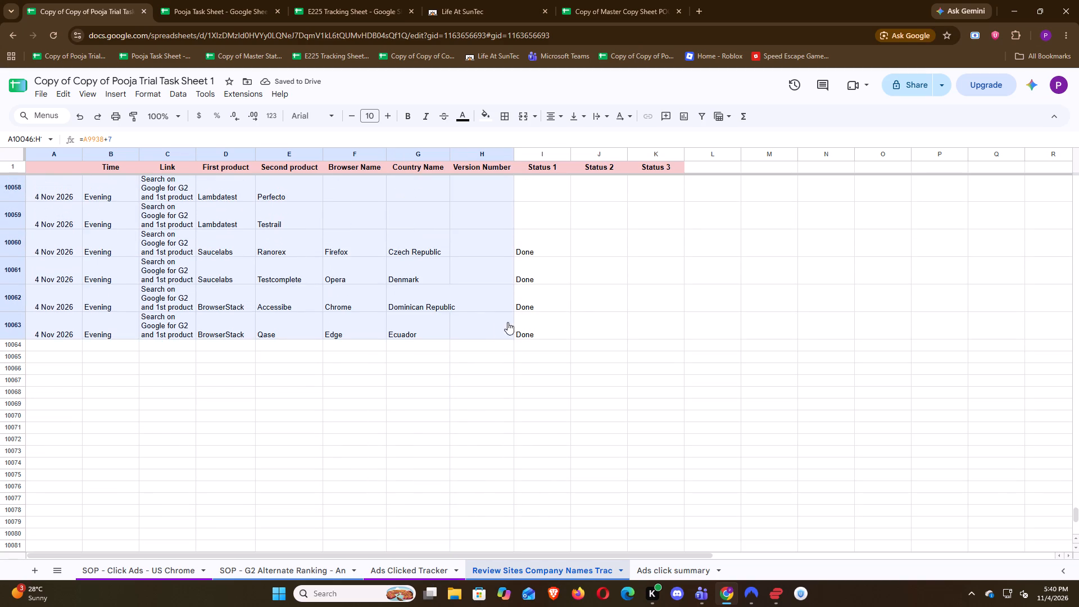
pyautogui.moveTo(507, 322); pyautogui.dragTo(536, 329)
pyautogui.hotkey('ctrl', 'c')
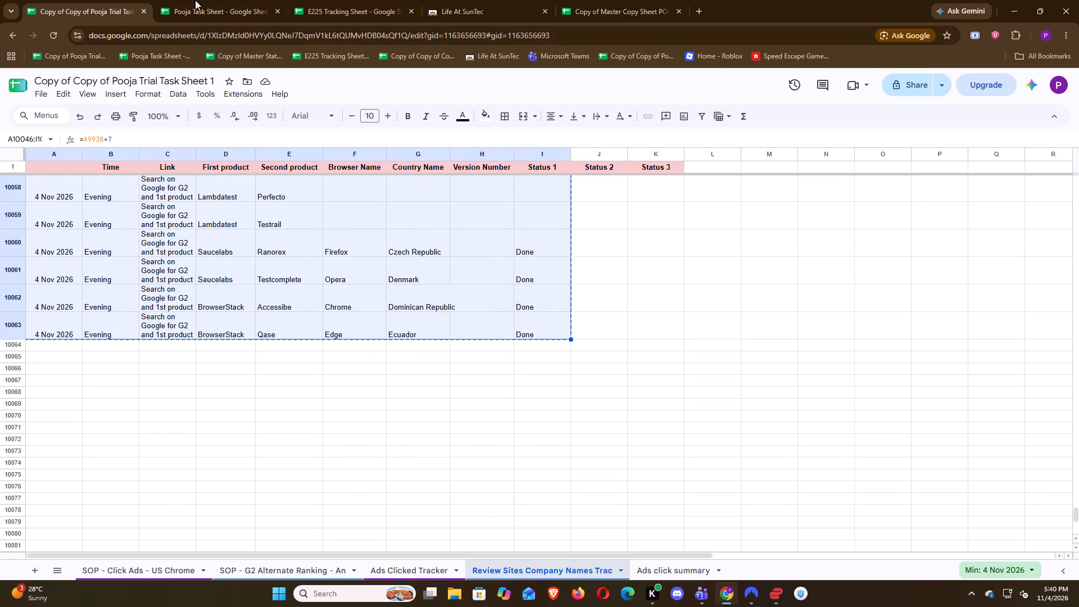
pyautogui.click(194, 0)
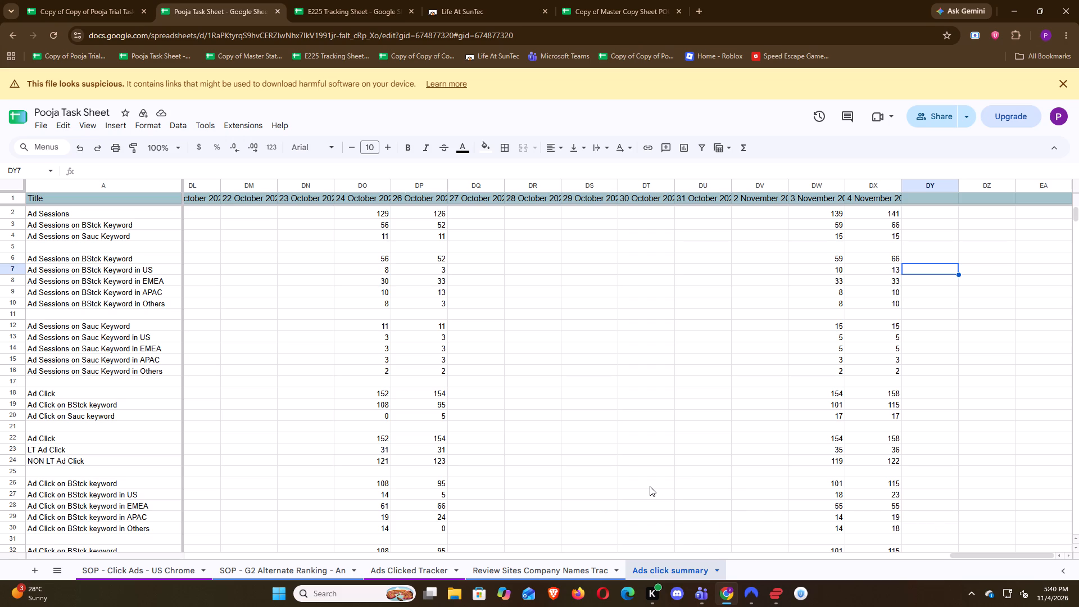
pyautogui.click(496, 572)
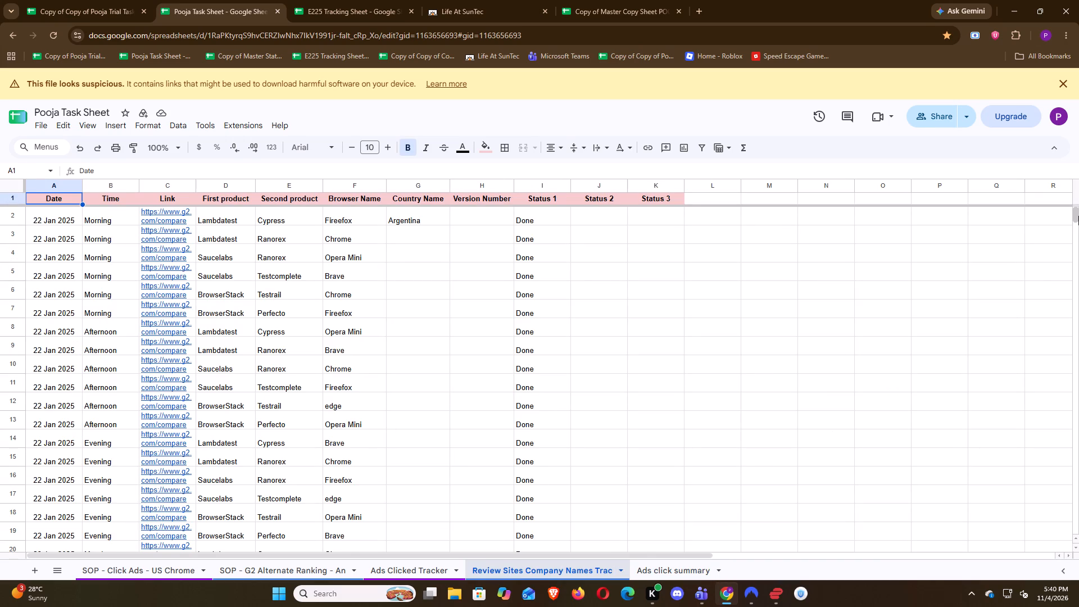
pyautogui.moveTo(1078, 216); pyautogui.dragTo(1078, 513)
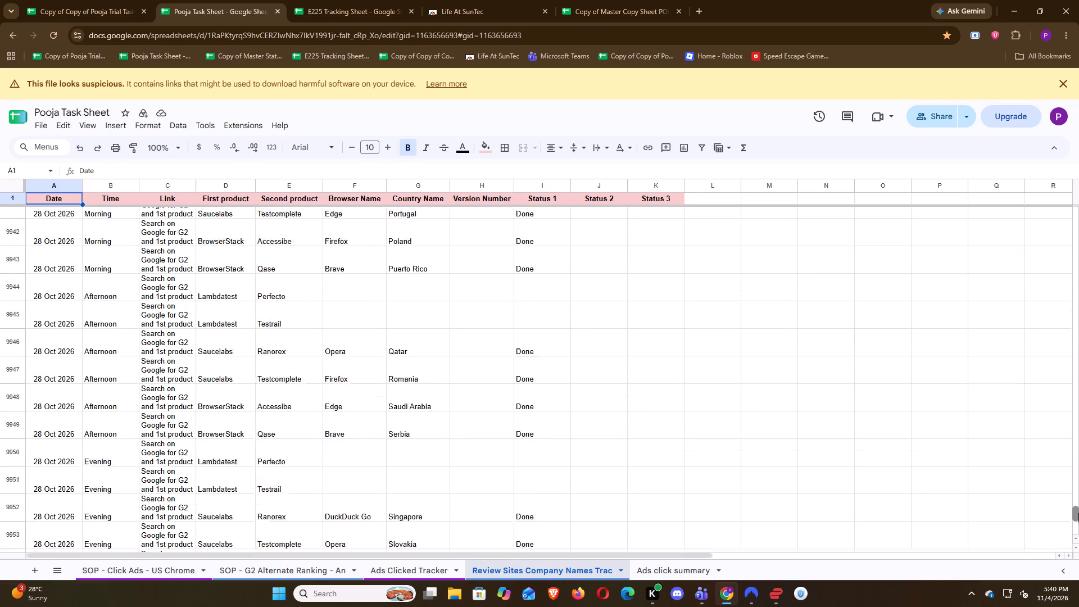
pyautogui.moveTo(1078, 513); pyautogui.dragTo(1078, 517)
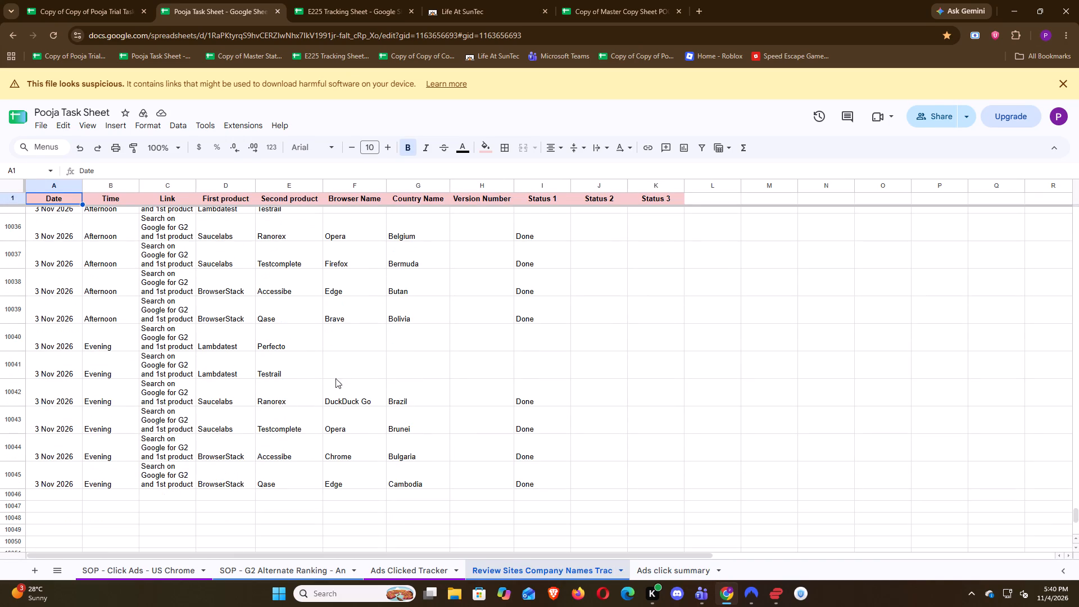
pyautogui.scroll(-3, 122, 398)
pyautogui.click(63, 327)
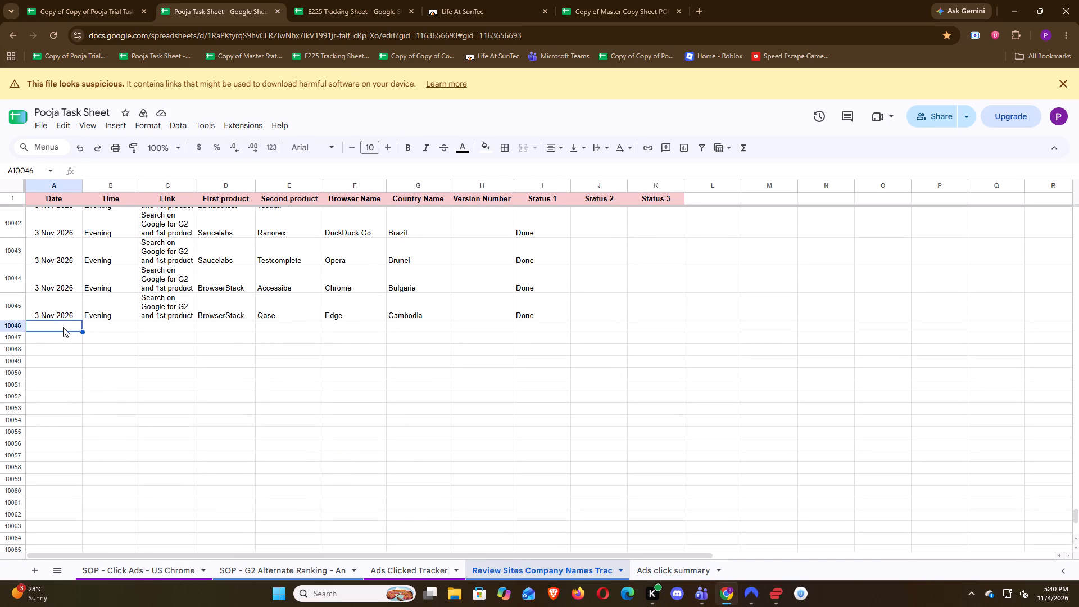
pyautogui.hotkey('ctrl', 'v')
pyautogui.click(684, 370)
pyautogui.scroll(-5, 609, 474)
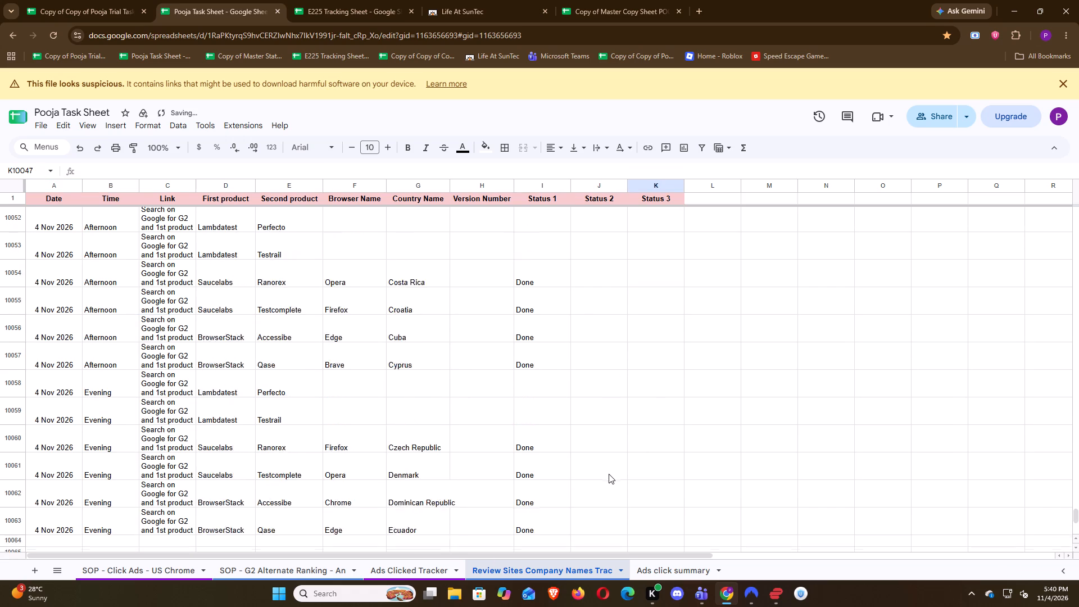
pyautogui.scroll(-1, 609, 474)
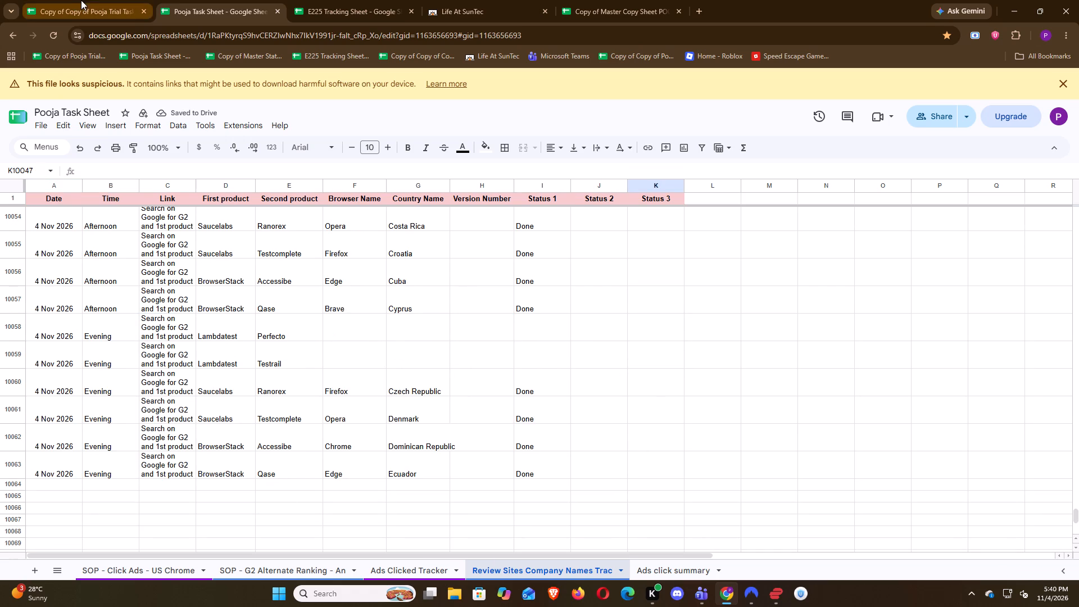
# Bring up the 4-Nov-26 column in the Pooja Task Sheet's Ads Clicked Tracker.
pyautogui.click(429, 568)
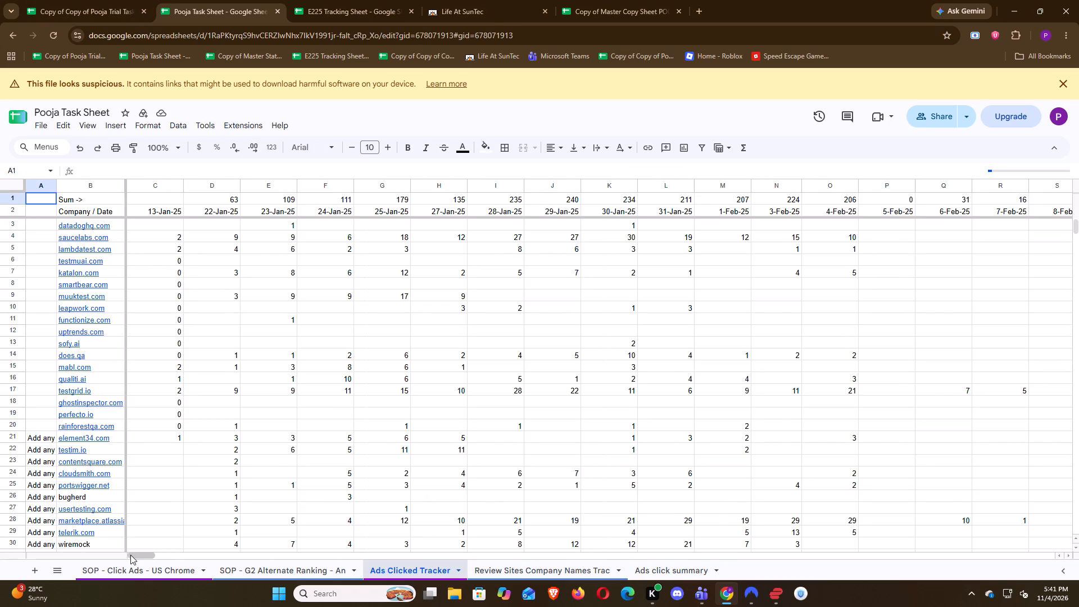
pyautogui.moveTo(131, 555); pyautogui.dragTo(948, 540)
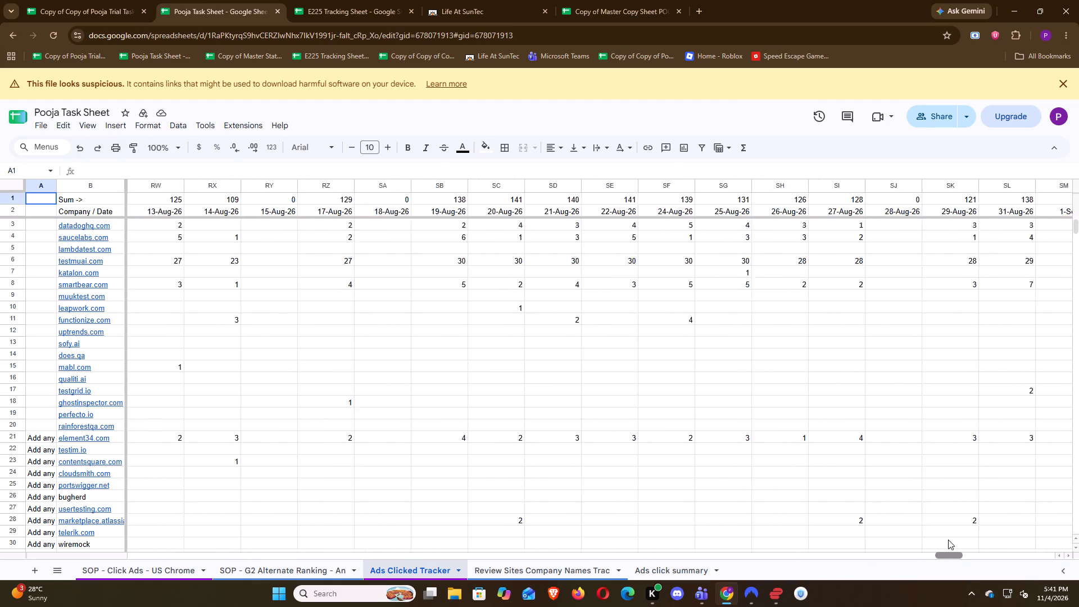
pyautogui.moveTo(948, 540); pyautogui.dragTo(1078, 551)
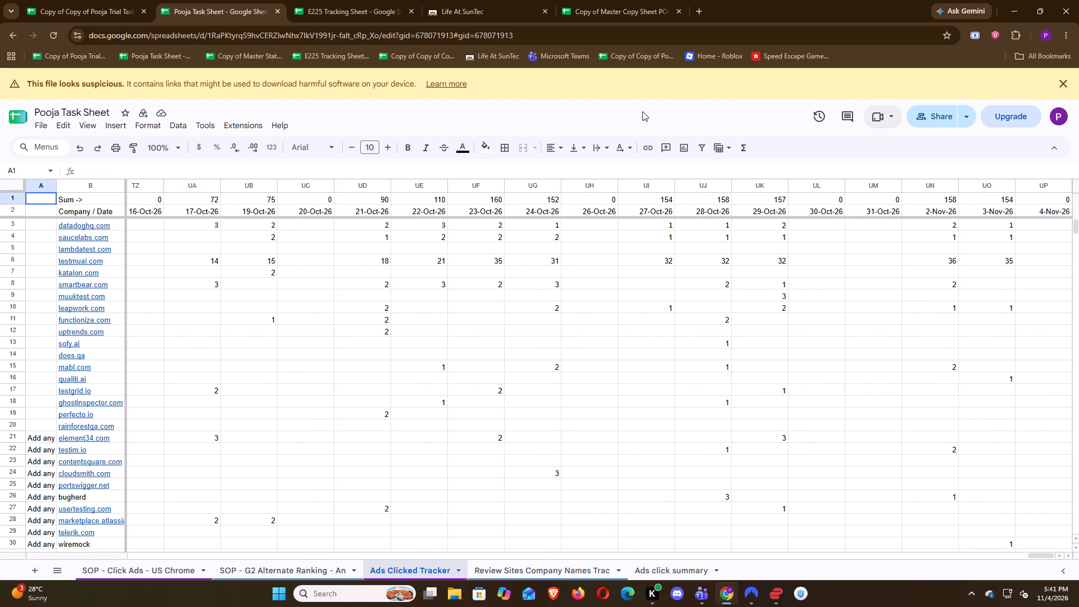
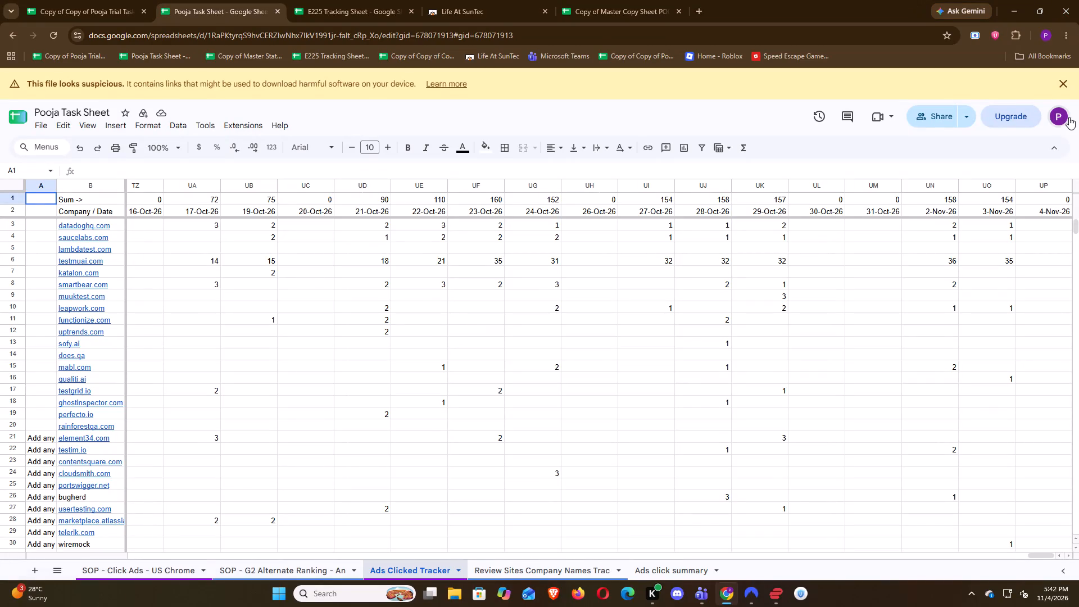
# Extend the Ads Clicked Tracker beyond column UP by inserting cells and shifting right at UP3 and UQ3.
pyautogui.click(1067, 83)
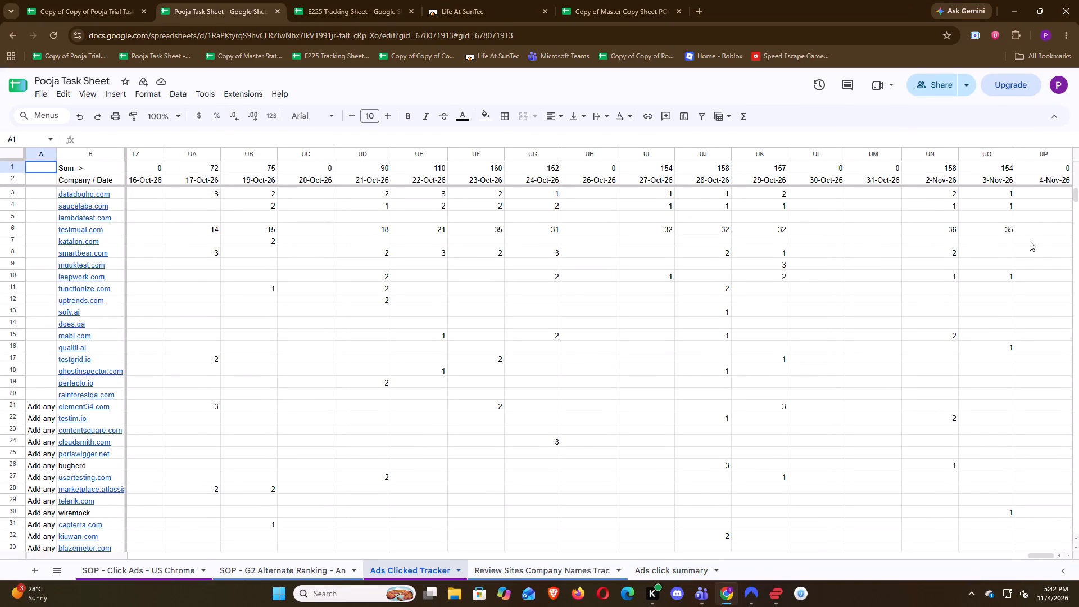
pyautogui.rightClick(1035, 193)
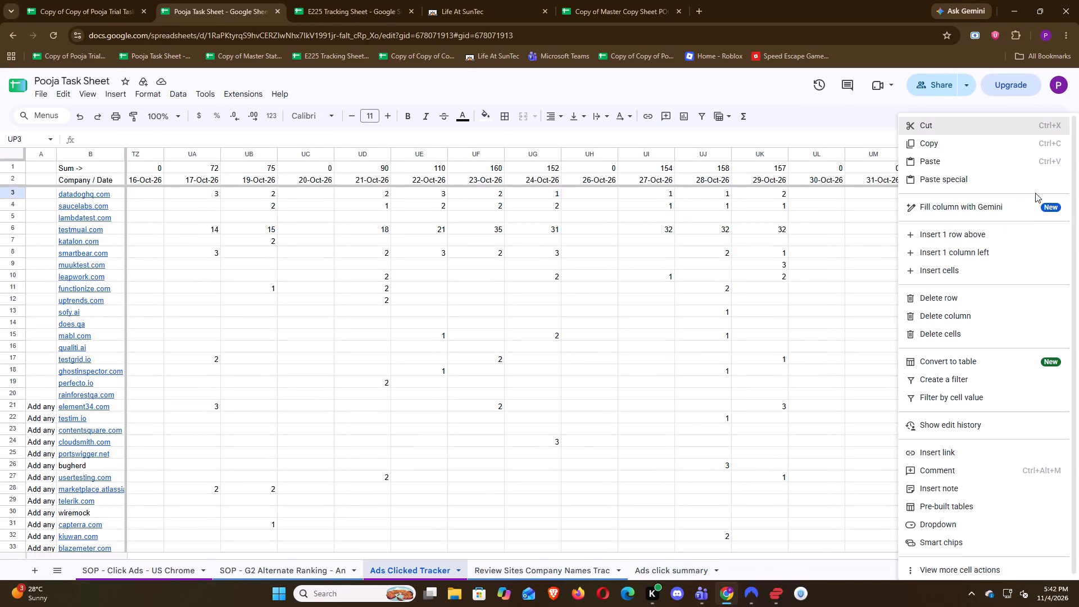
pyautogui.click(857, 274)
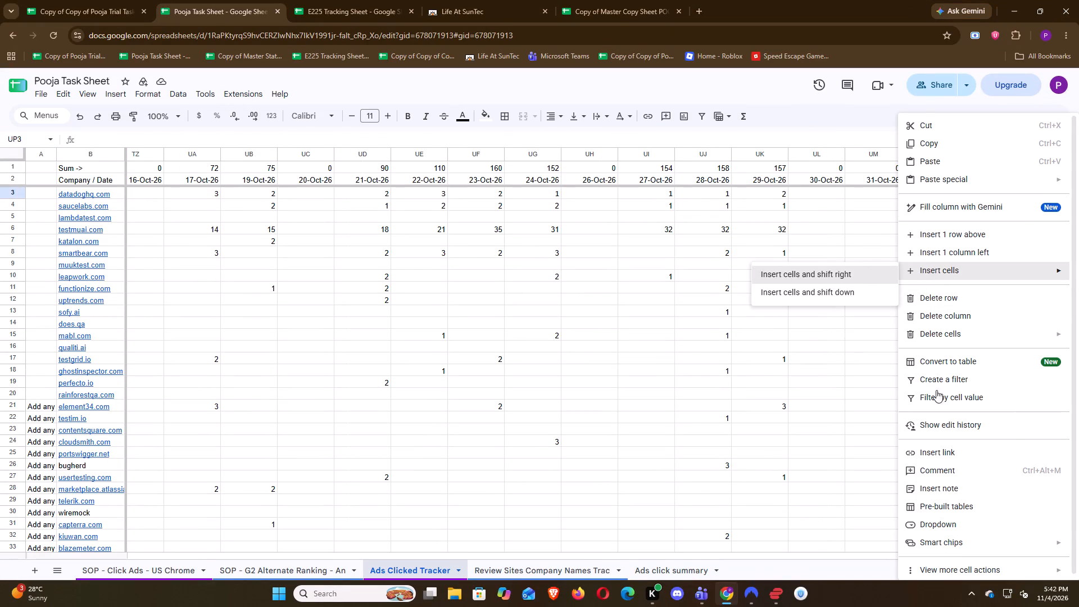
pyautogui.moveTo(1036, 556); pyautogui.dragTo(1078, 555)
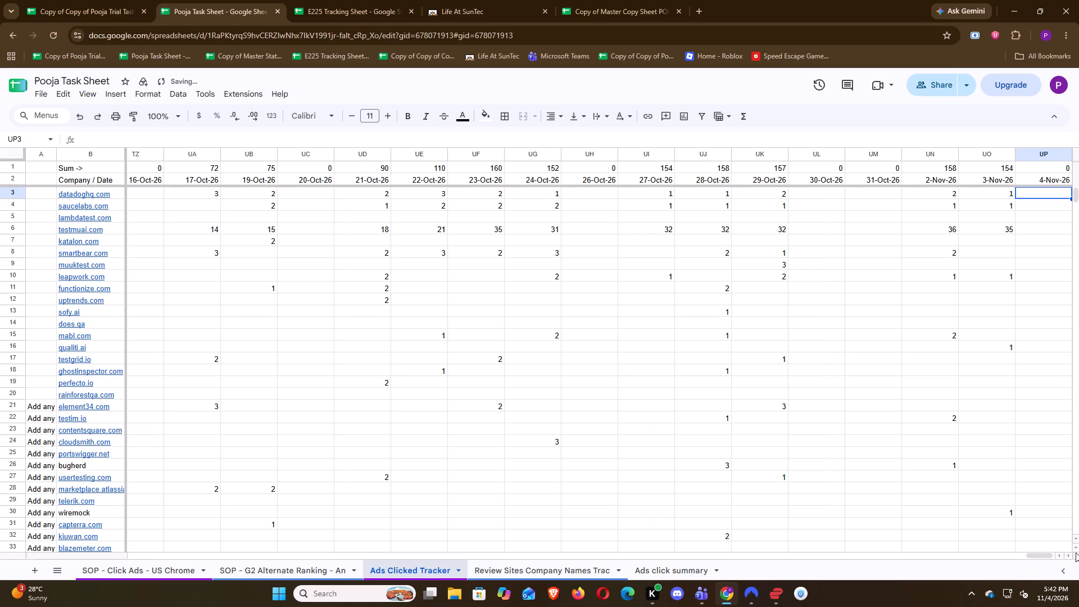
pyautogui.moveTo(1033, 552); pyautogui.dragTo(1078, 563)
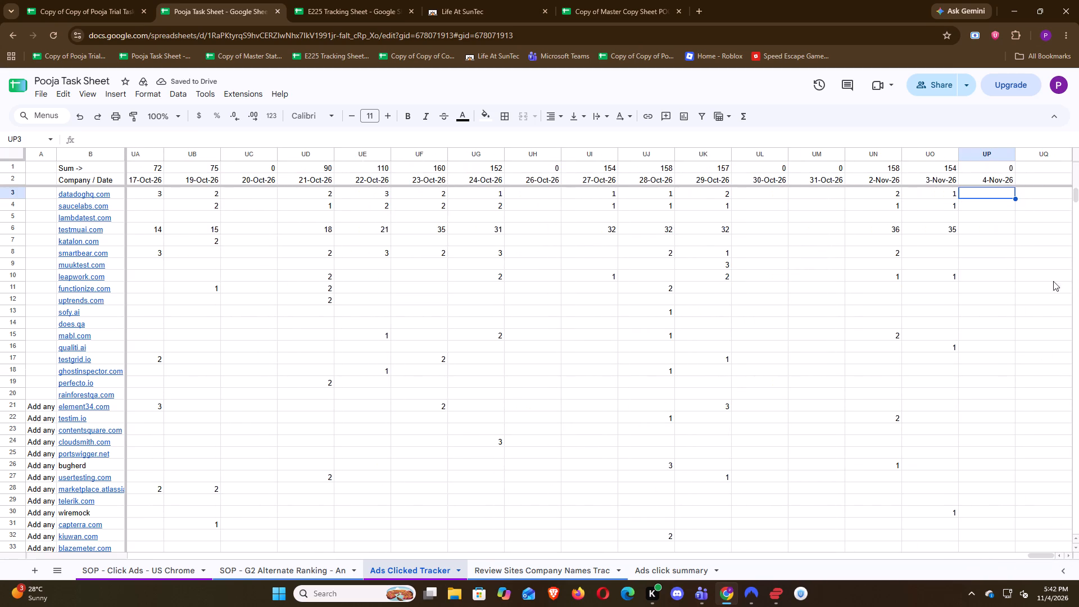
pyautogui.rightClick(1030, 193)
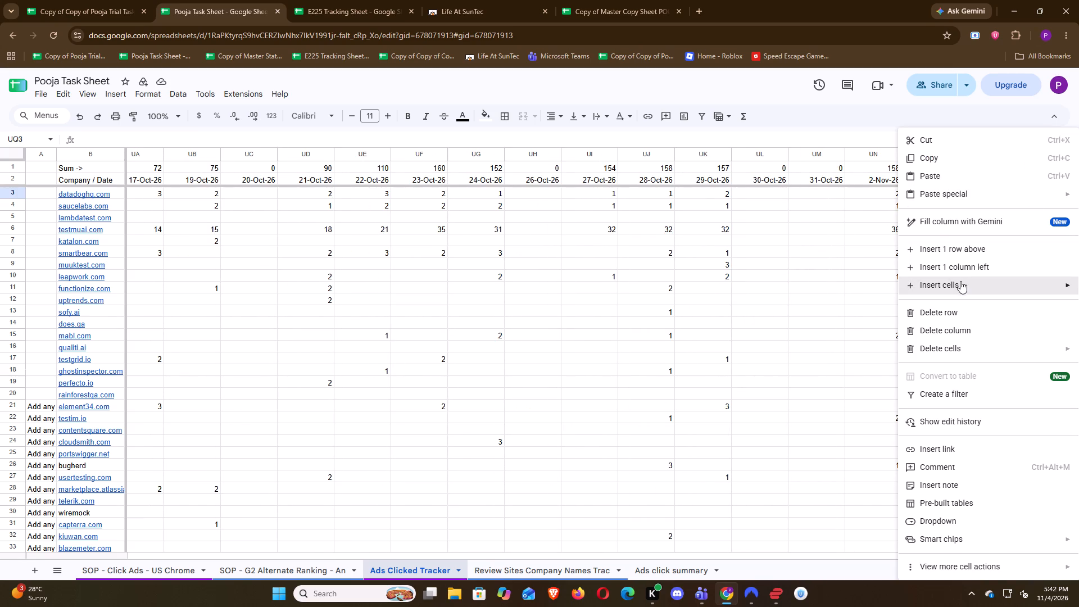
pyautogui.click(853, 291)
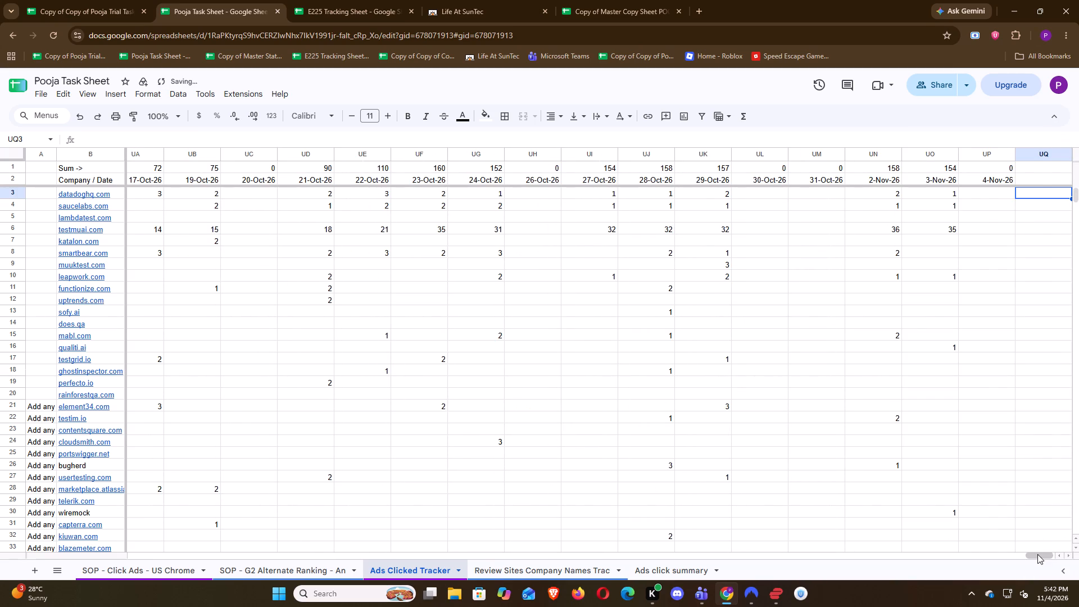
pyautogui.moveTo(1037, 554); pyautogui.dragTo(1078, 559)
# Extend the date and Sum formulas from UP into UQ and UR, adding 5-Nov-26 and 6-Nov-26.
pyautogui.click(937, 178)
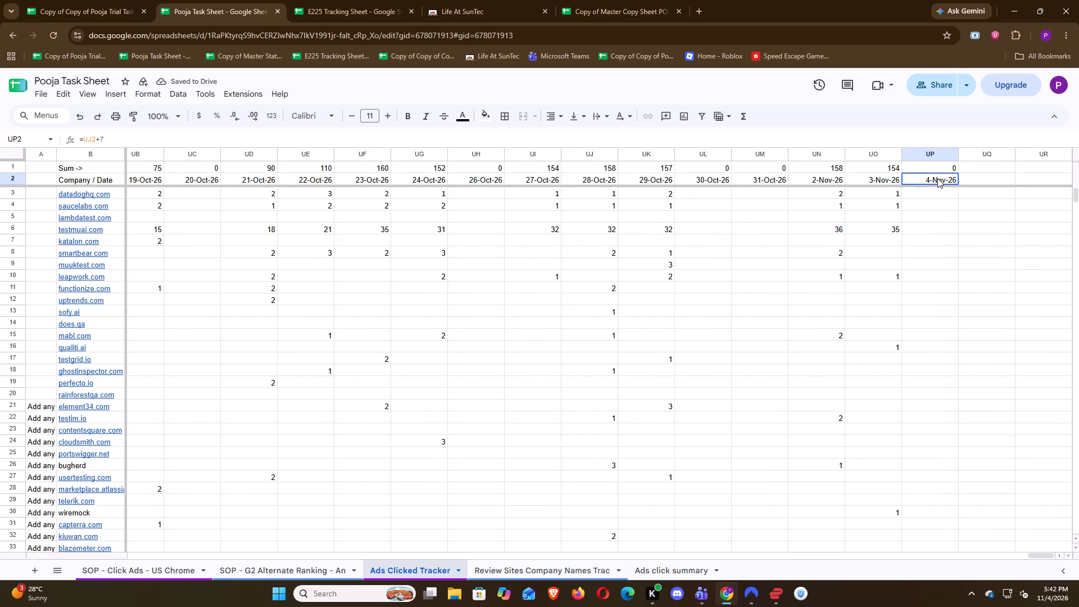
pyautogui.moveTo(958, 185); pyautogui.dragTo(1027, 183)
pyautogui.click(987, 220)
pyautogui.click(950, 166)
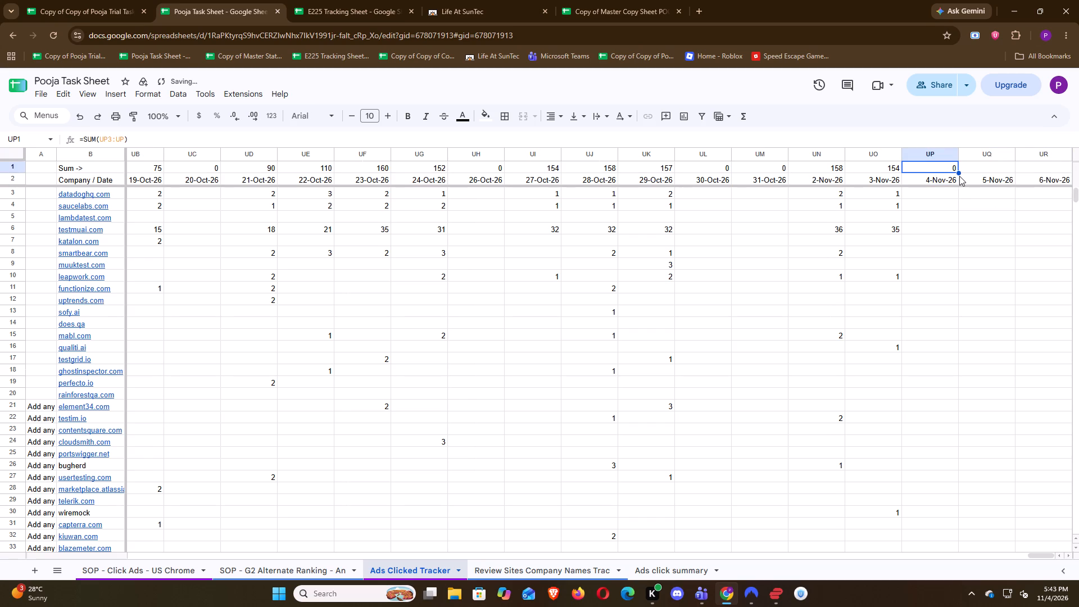
pyautogui.moveTo(959, 174); pyautogui.dragTo(1044, 172)
pyautogui.click(998, 243)
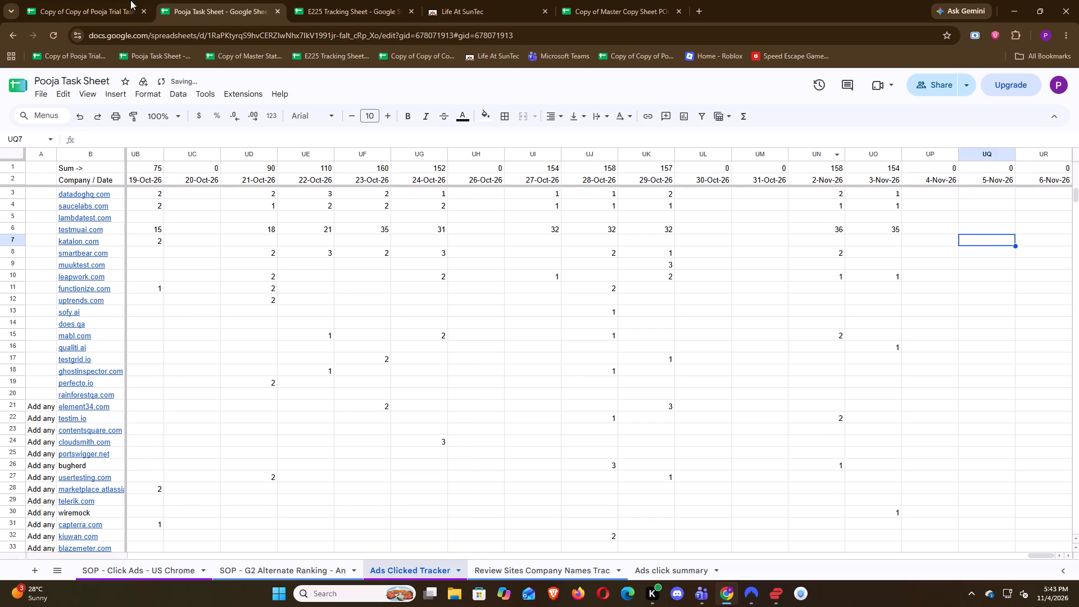
# In the working copy's Ads Clicked Tracker, copy the 24-Oct-26 counts from UG3 down into the 4-Nov-26 column, starting at UP3.
pyautogui.click(68, 0)
pyautogui.click(729, 386)
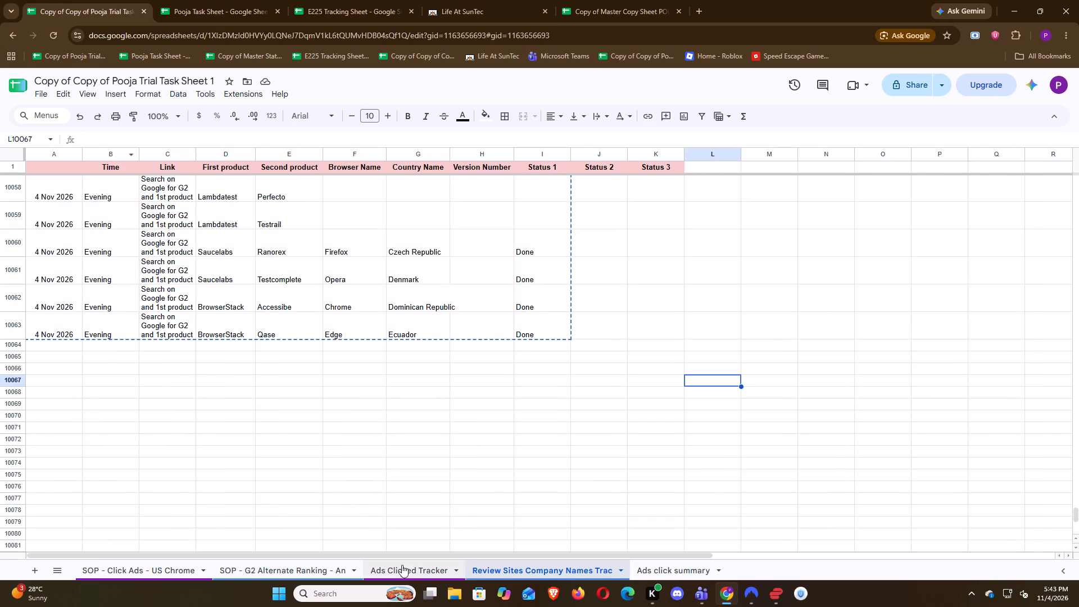
pyautogui.click(401, 567)
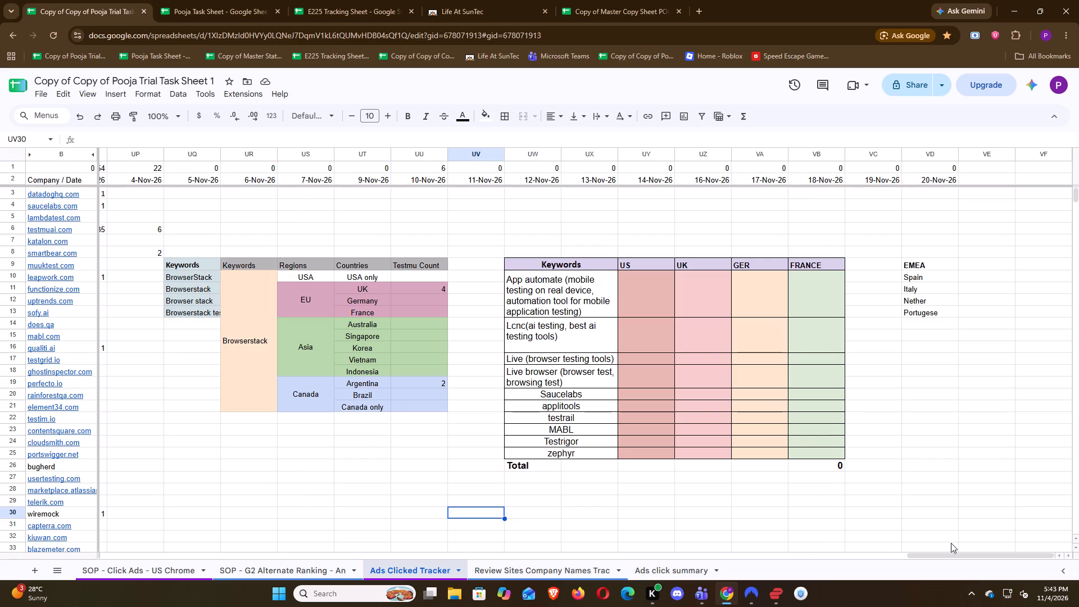
pyautogui.moveTo(949, 554); pyautogui.dragTo(902, 565)
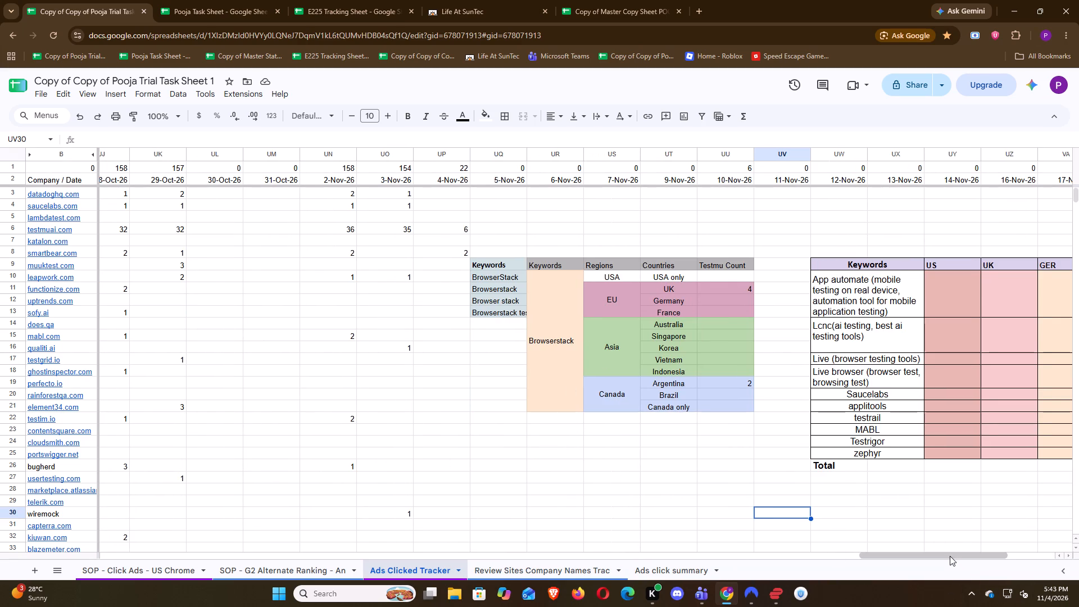
pyautogui.moveTo(949, 556); pyautogui.dragTo(882, 553)
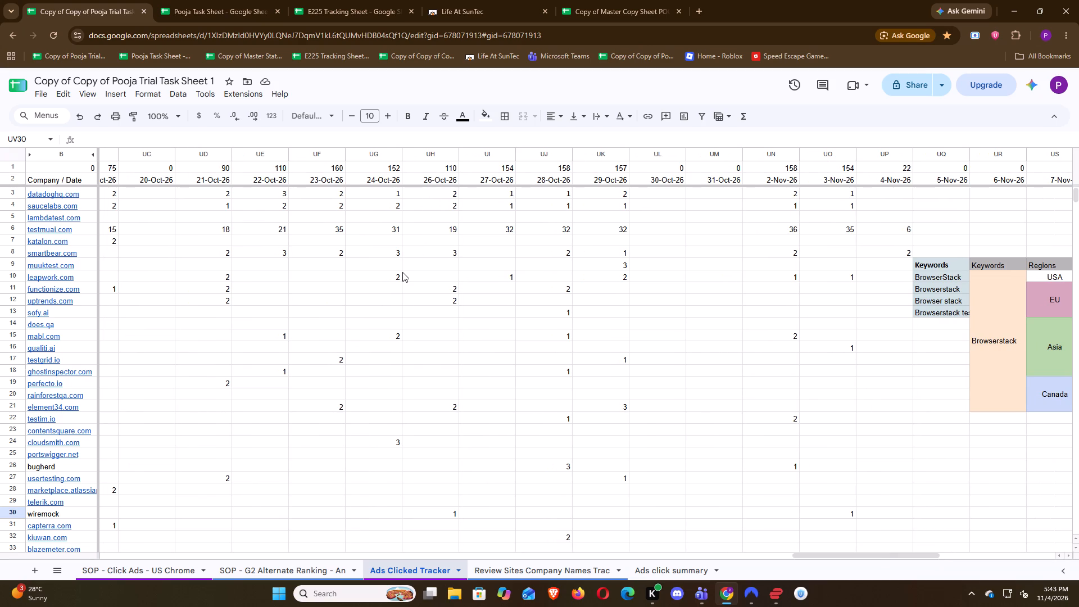
pyautogui.click(391, 196)
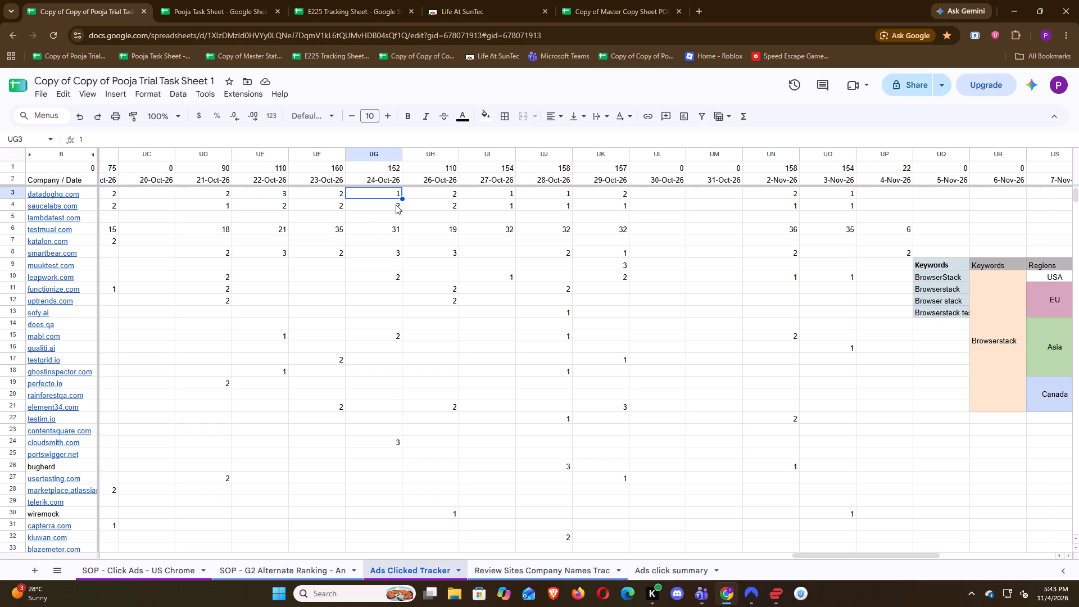
pyautogui.hotkey('ctrl', 'shift', 'Down')
pyautogui.hotkey('ctrl', 'shift', 'Down')
pyautogui.hotkey('ctrl', 'shift', 'Down')
pyautogui.hotkey('ctrl', 'shift', 'Down')
pyautogui.hotkey('ctrl', 'shift', 'Down')
pyautogui.hotkey('ctrl', 'shift', 'Down')
pyautogui.hotkey('ctrl', 'shift', 'Down')
pyautogui.hotkey('ctrl', 'shift', 'Down')
pyautogui.hotkey('ctrl', 'shift', 'Down')
pyautogui.hotkey('ctrl', 'shift', 'Down')
pyautogui.hotkey('ctrl', 'shift', 'Down')
pyautogui.hotkey('ctrl', 'shift', 'Down')
pyautogui.hotkey('ctrl', 'shift', 'Down')
pyautogui.hotkey('ctrl', 'shift', 'Down')
pyautogui.hotkey('ctrl', 'shift', 'Down')
pyautogui.hotkey('ctrl', 'shift', 'Down')
pyautogui.hotkey('ctrl', 'shift', 'Down')
pyautogui.hotkey('ctrl', 'shift', 'Down')
pyautogui.hotkey('ctrl', 'shift', 'Down')
pyautogui.hotkey('ctrl', 'shift', 'Down')
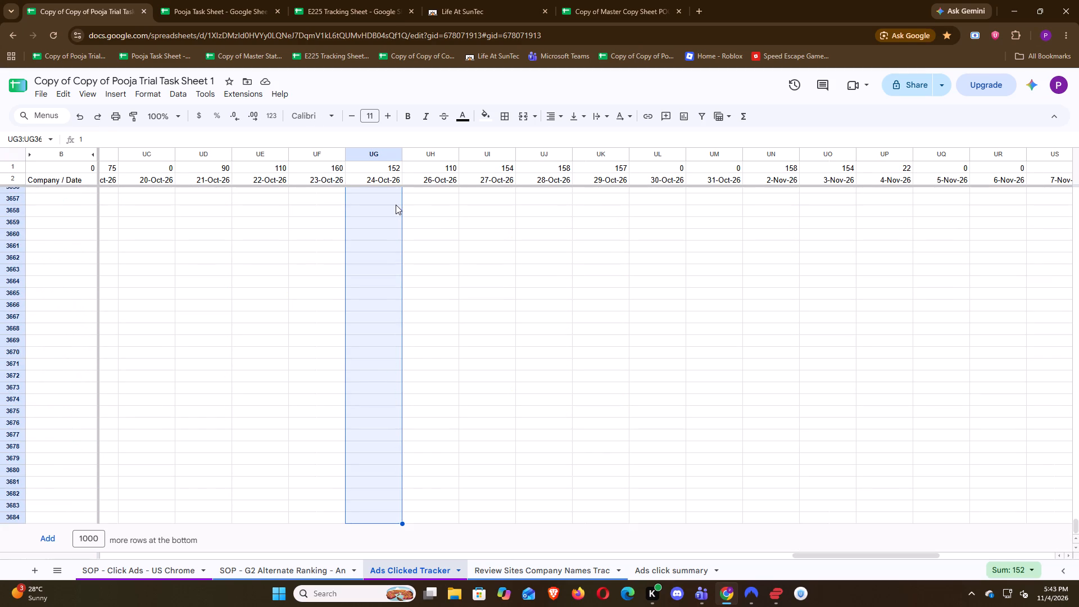
pyautogui.hotkey('ctrl', 'c')
pyautogui.press('Down')
pyautogui.press('Up')
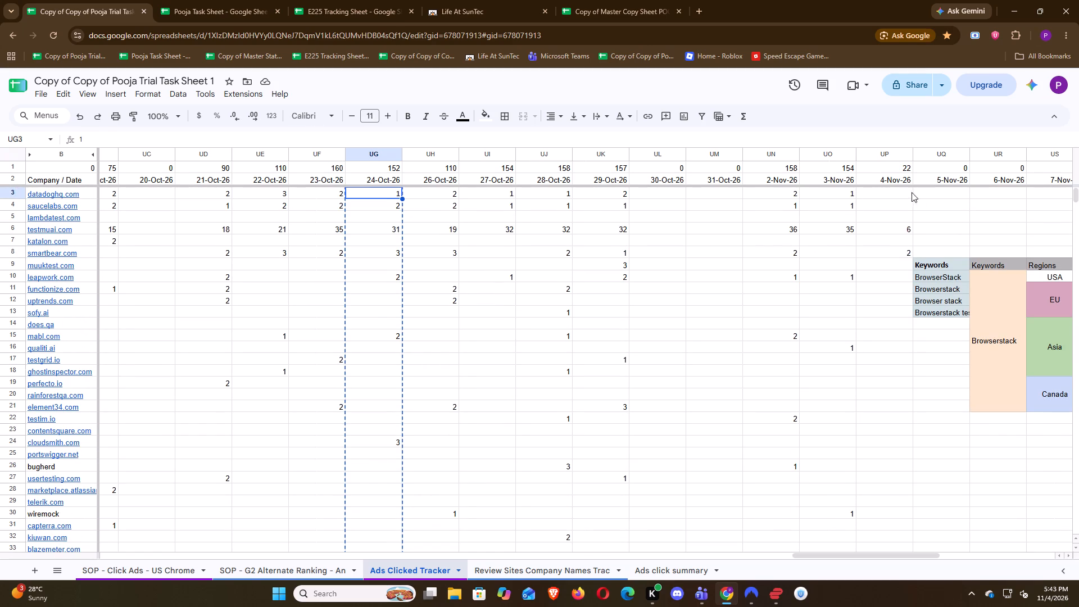
pyautogui.click(888, 193)
pyautogui.hotkey('ctrl', 'v')
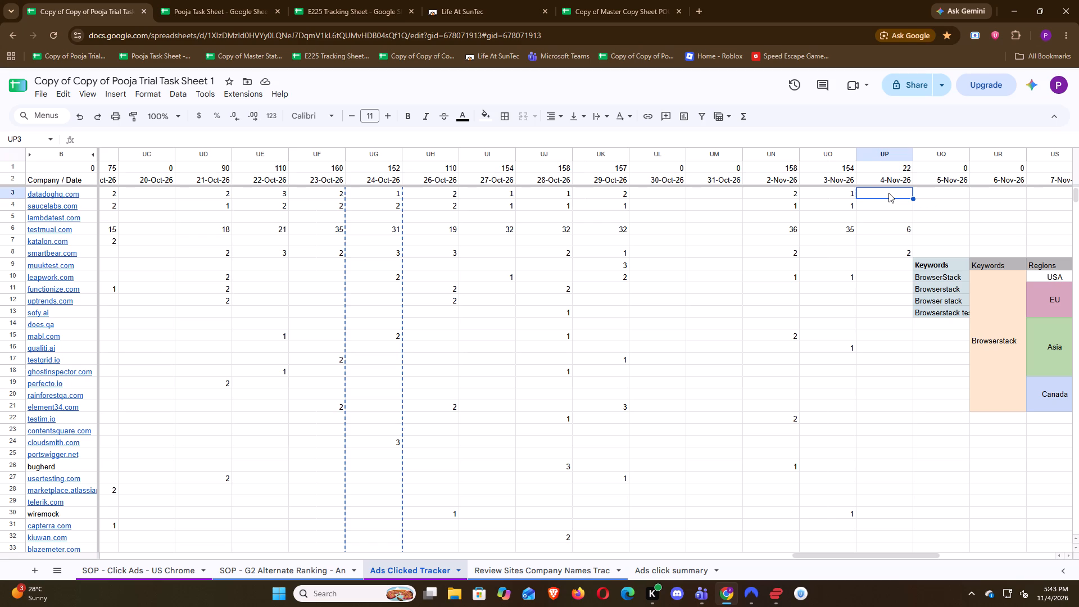
pyautogui.click(989, 398)
# Adjust the working copy's 4-Nov-26 counts to 36 for testmuai.com and 2 for datadoghq.com.
pyautogui.click(895, 228)
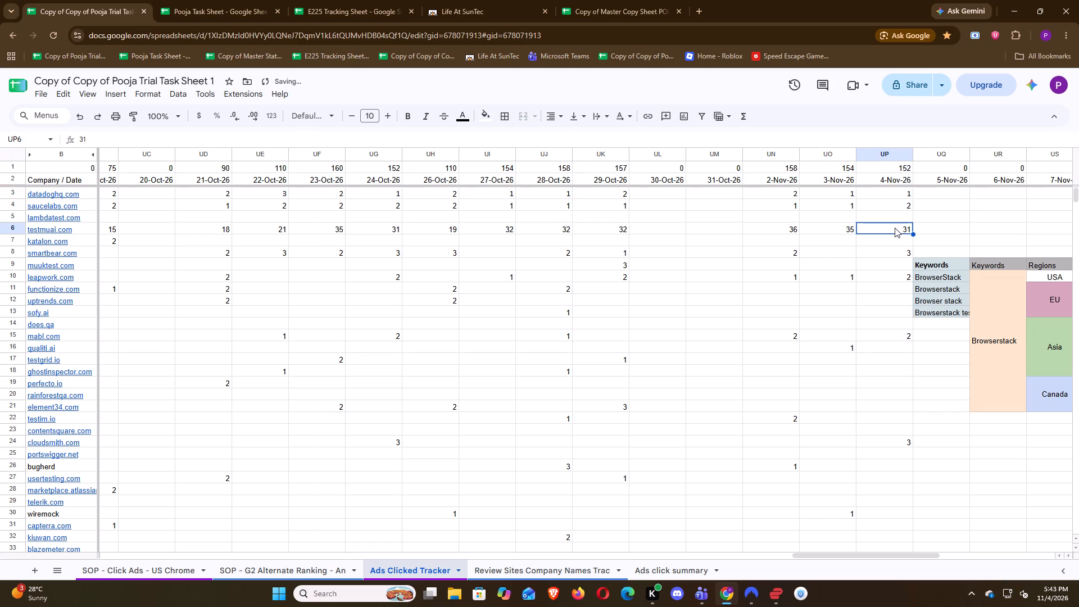
pyautogui.write('36')
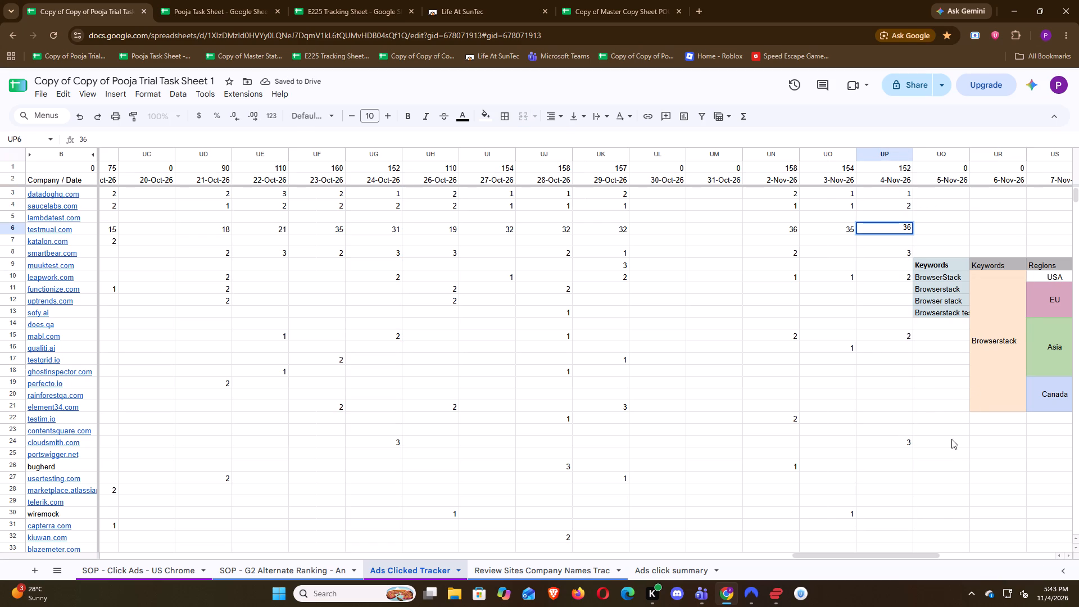
pyautogui.click(950, 448)
pyautogui.click(904, 196)
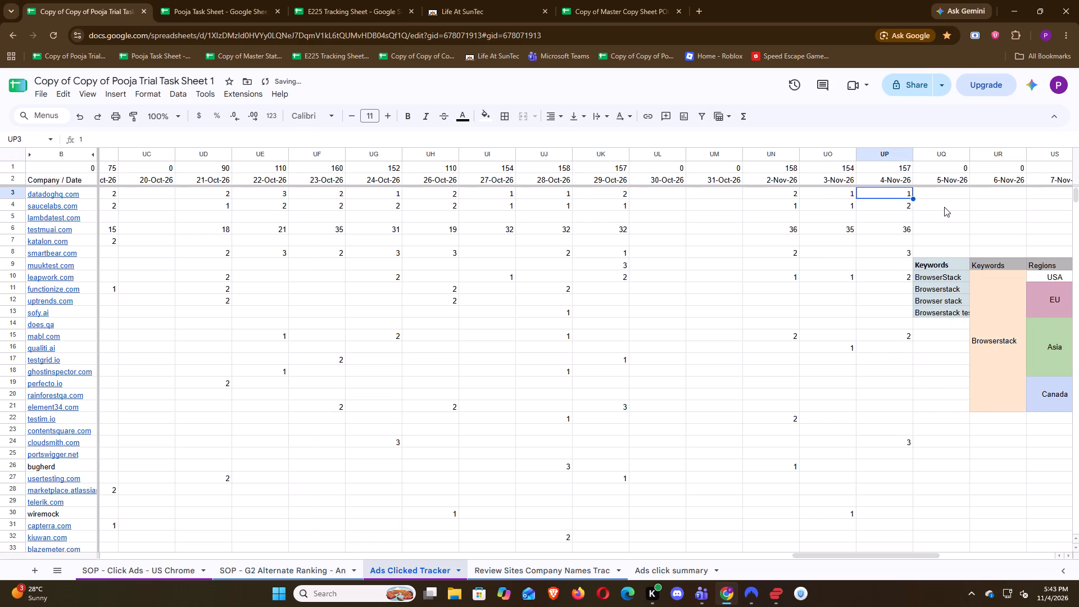
pyautogui.press('2')
pyautogui.click(951, 206)
# Copy the working copy's 4-Nov-26 counts from UP3 down into the Pooja Task Sheet's Ads Clicked Tracker, starting at UP3.
pyautogui.moveTo(836, 556); pyautogui.dragTo(948, 554)
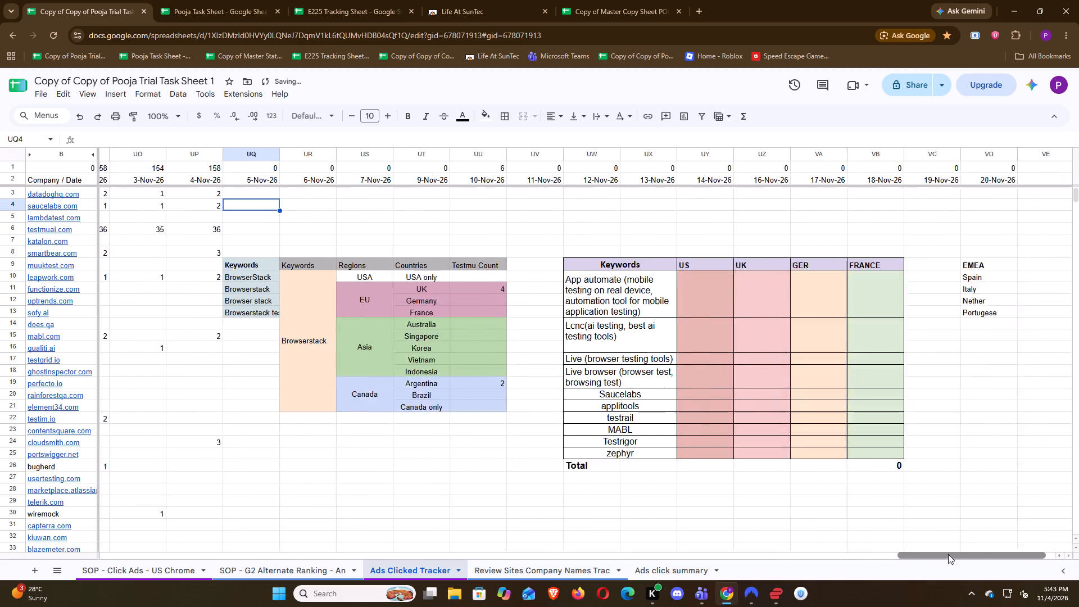
pyautogui.moveTo(948, 554); pyautogui.dragTo(969, 554)
pyautogui.click(137, 196)
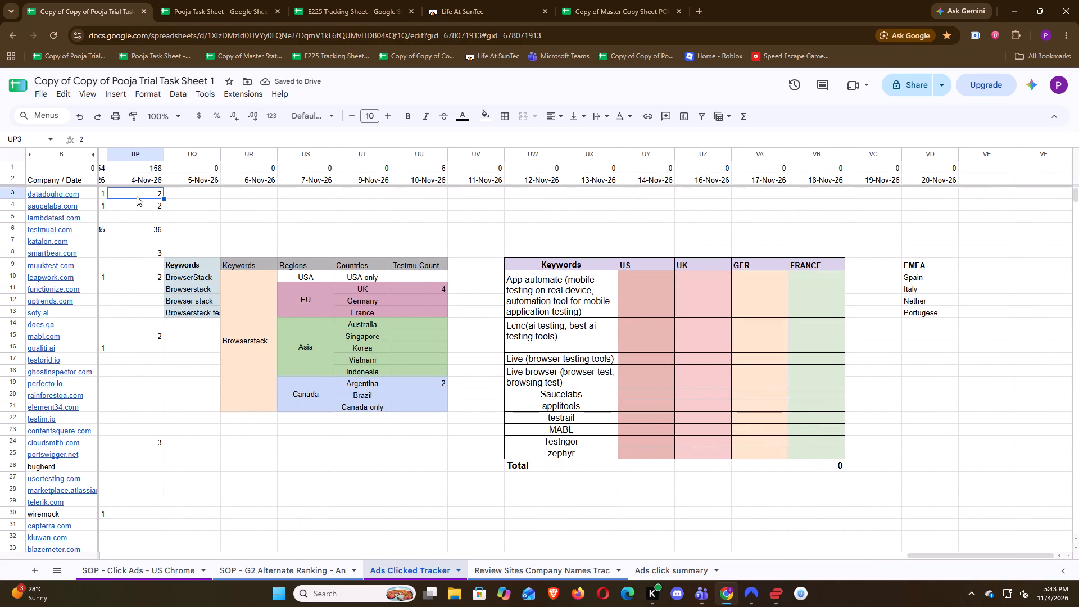
pyautogui.hotkey('ctrl', 'shift', 'Down')
pyautogui.hotkey('ctrl', 'shift', 'Down')
pyautogui.hotkey('ctrl', 'shift', 'Down')
pyautogui.hotkey('ctrl', 'shift', 'Down')
pyautogui.hotkey('ctrl', 'shift', 'Down')
pyautogui.hotkey('ctrl', 'shift', 'Down')
pyautogui.hotkey('ctrl', 'shift', 'Down')
pyautogui.hotkey('ctrl', 'shift', 'Down')
pyautogui.hotkey('ctrl', 'shift', 'Down')
pyautogui.hotkey('ctrl', 'shift', 'Down')
pyautogui.hotkey('ctrl', 'shift', 'Down')
pyautogui.hotkey('ctrl', 'shift', 'Down')
pyautogui.hotkey('ctrl', 'shift', 'Down')
pyautogui.hotkey('ctrl', 'shift', 'Down')
pyautogui.hotkey('ctrl', 'shift', 'Down')
pyautogui.hotkey('ctrl', 'shift', 'Down')
pyautogui.hotkey('ctrl', 'shift', 'Down')
pyautogui.hotkey('ctrl', 'shift', 'Down')
pyautogui.hotkey('ctrl', 'shift', 'Down')
pyautogui.hotkey('ctrl', 'shift', 'Down')
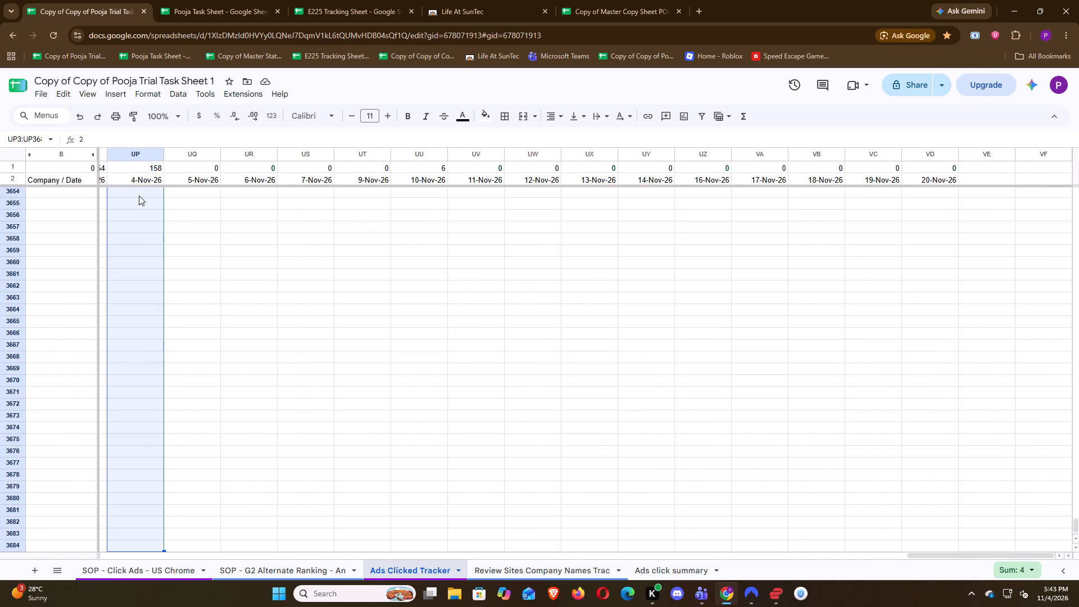
pyautogui.hotkey('ctrl', 'c')
pyautogui.press('Down')
pyautogui.press('Up')
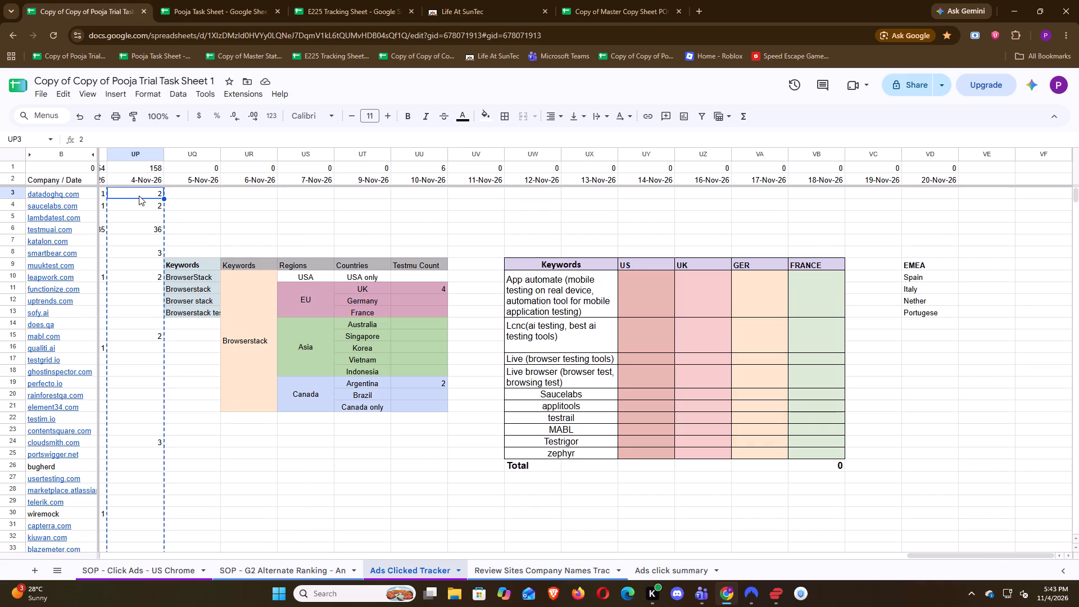
pyautogui.click(248, 0)
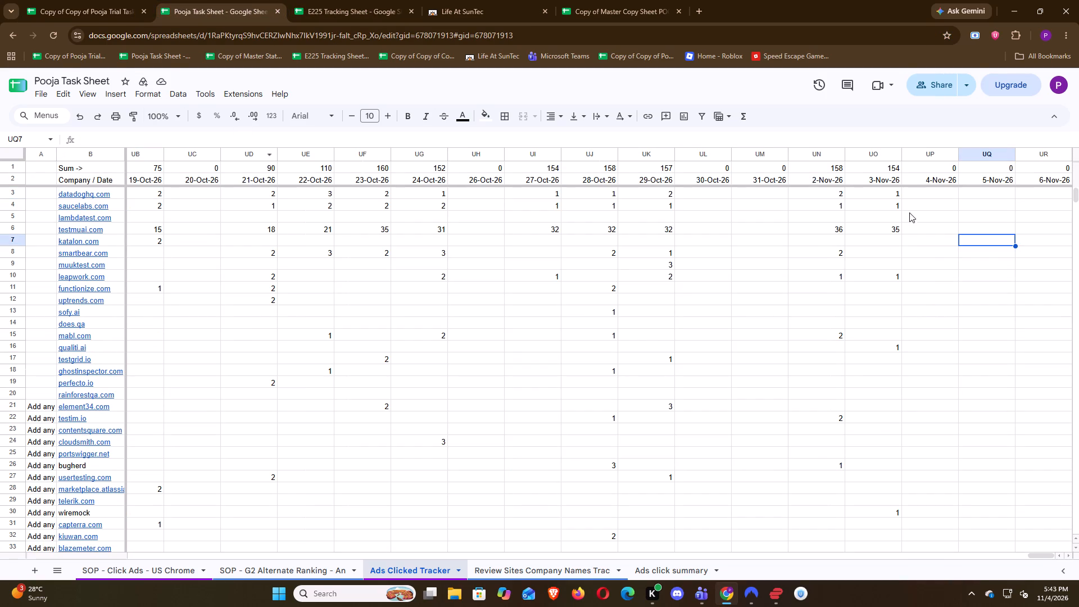
pyautogui.click(920, 188)
pyautogui.hotkey('ctrl', 'v')
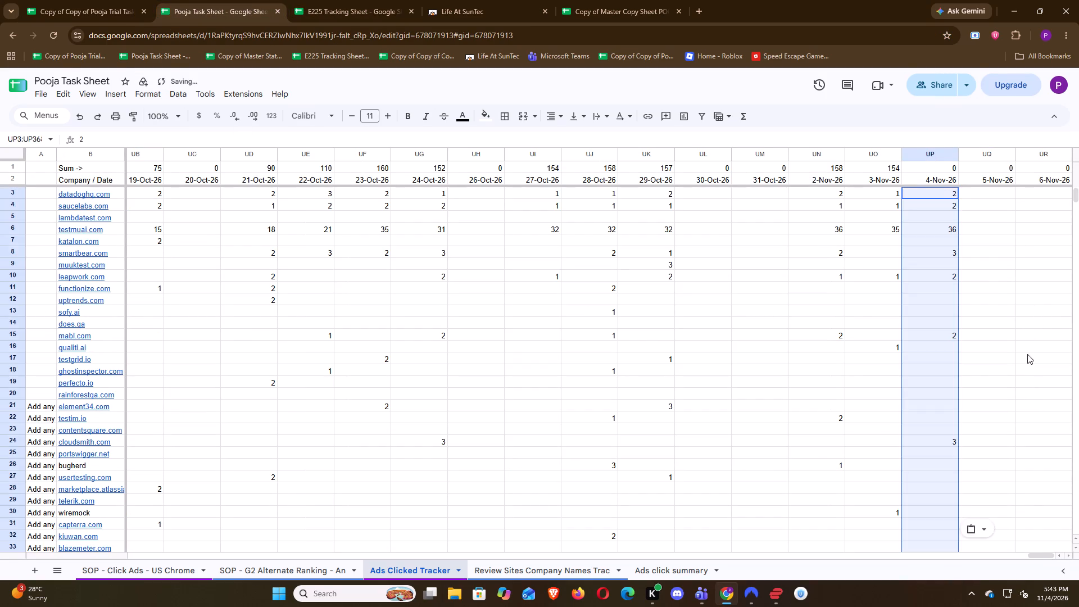
pyautogui.click(998, 286)
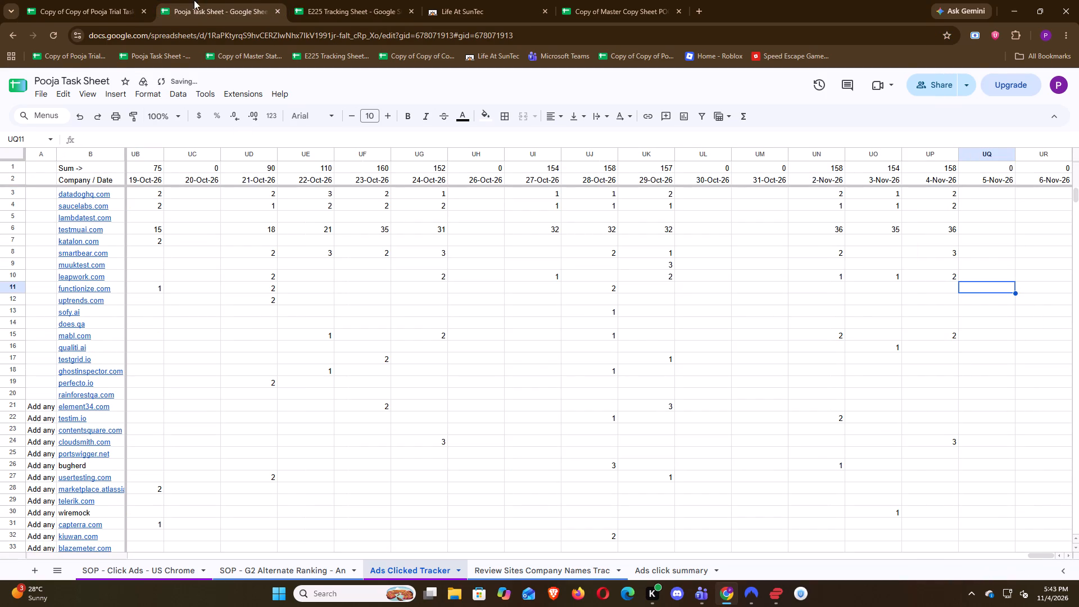
# Review the 4-Nov-26 entries across the working copy, Pooja Task Sheet and E225 Shift Tracker, ending on the Life At SunTec portal.
pyautogui.click(105, 0)
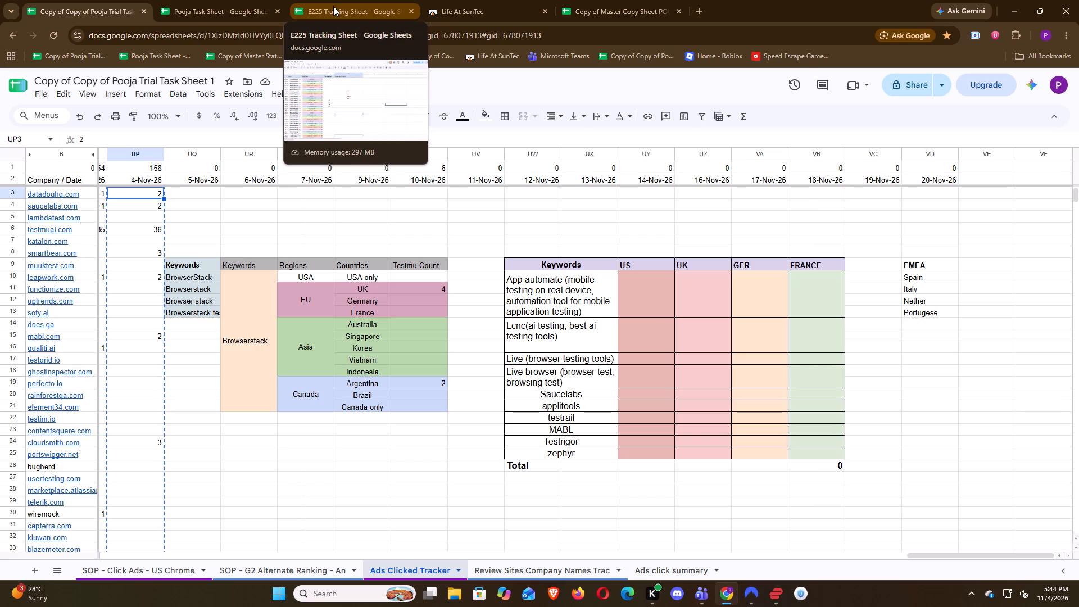
pyautogui.click(333, 6)
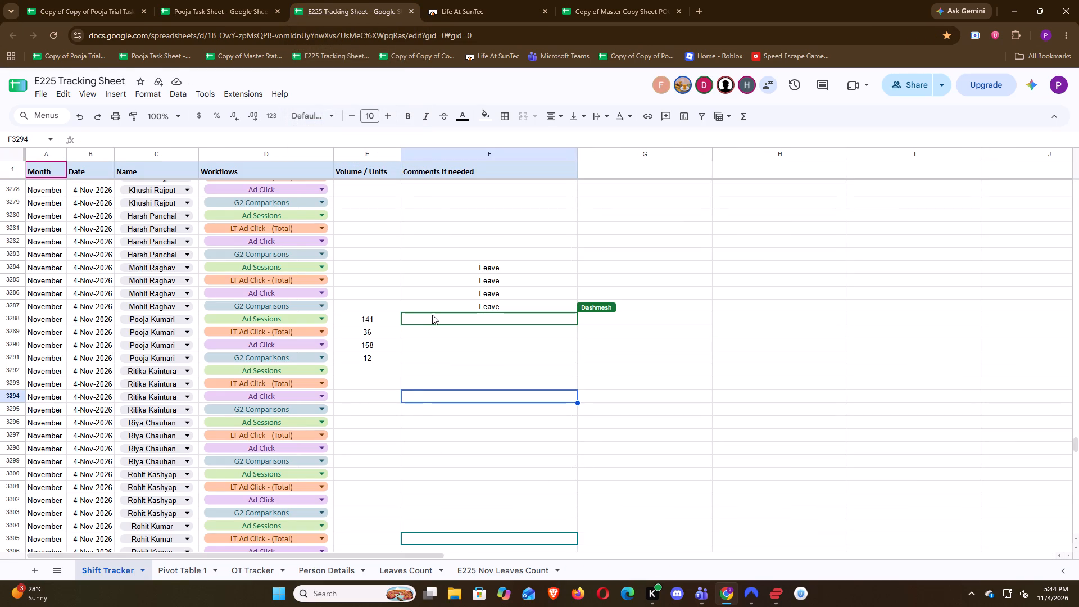
pyautogui.click(196, 0)
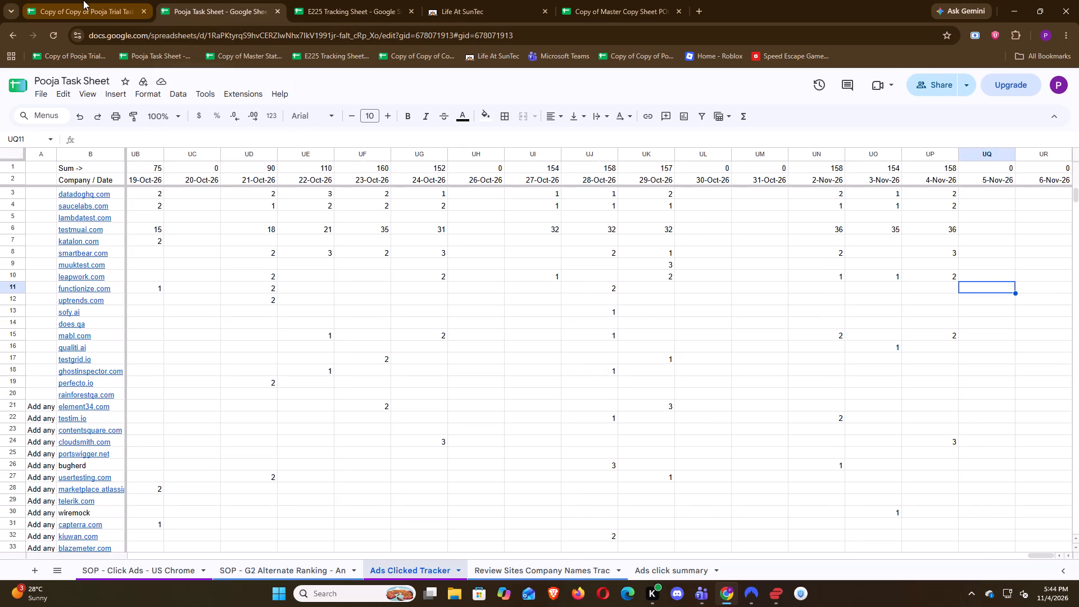
pyautogui.click(83, 0)
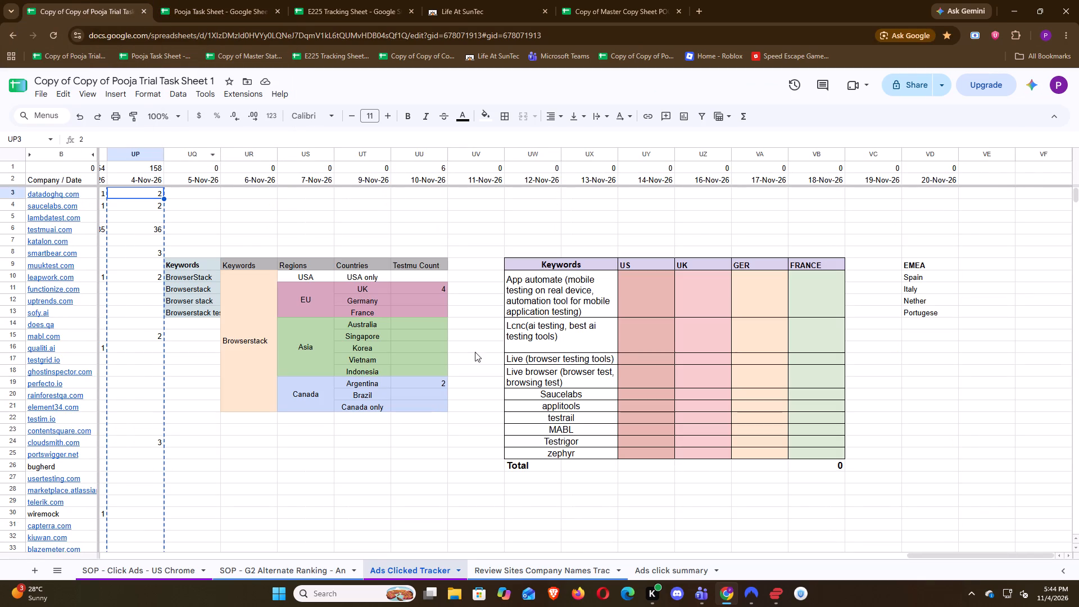
pyautogui.click(500, 499)
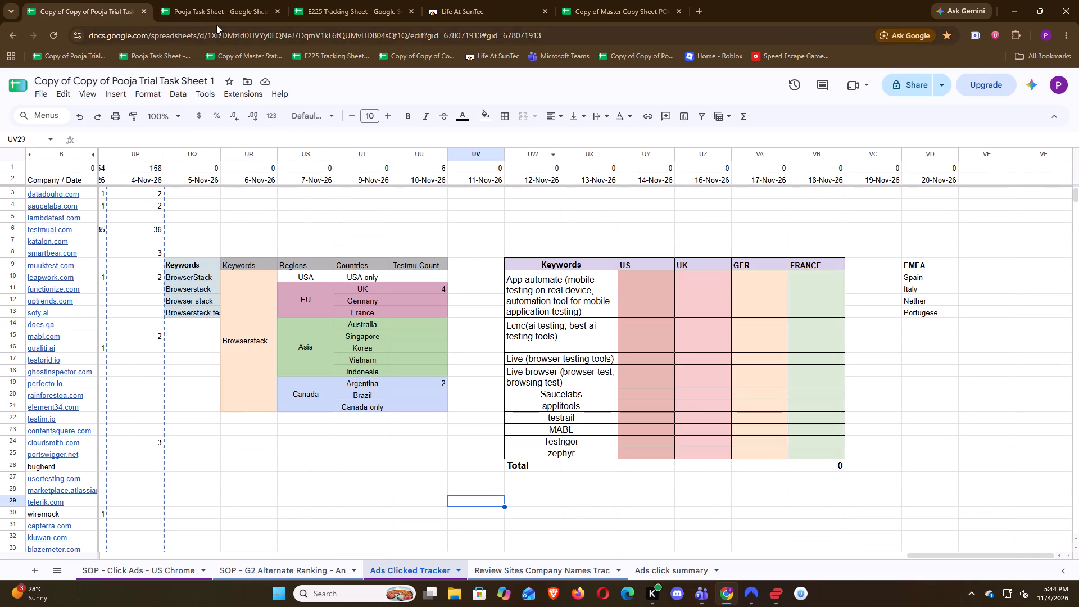
pyautogui.click(250, 0)
pyautogui.click(317, 2)
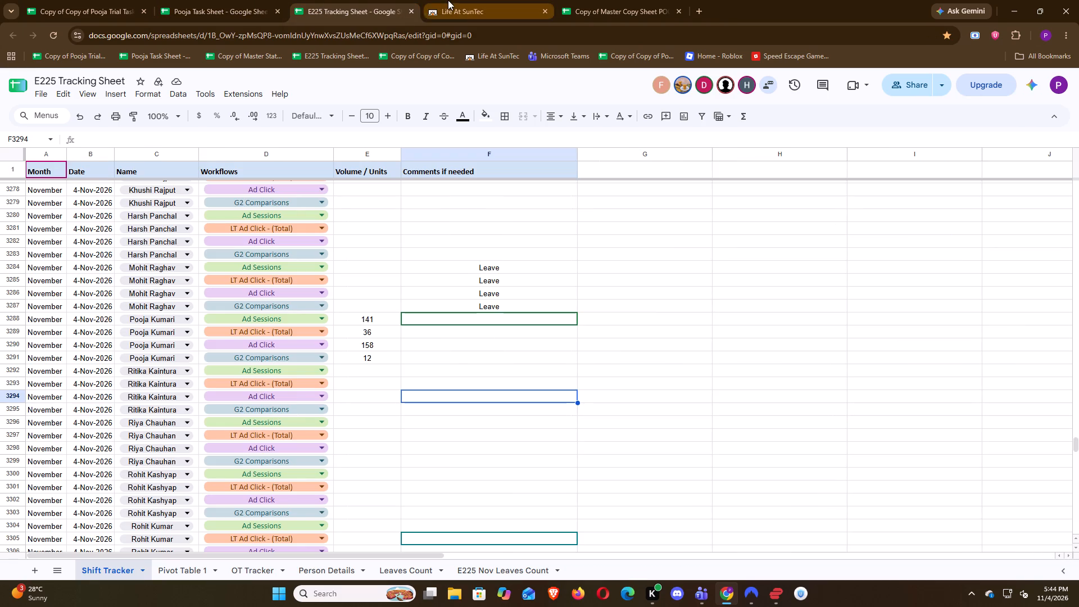
pyautogui.click(448, 0)
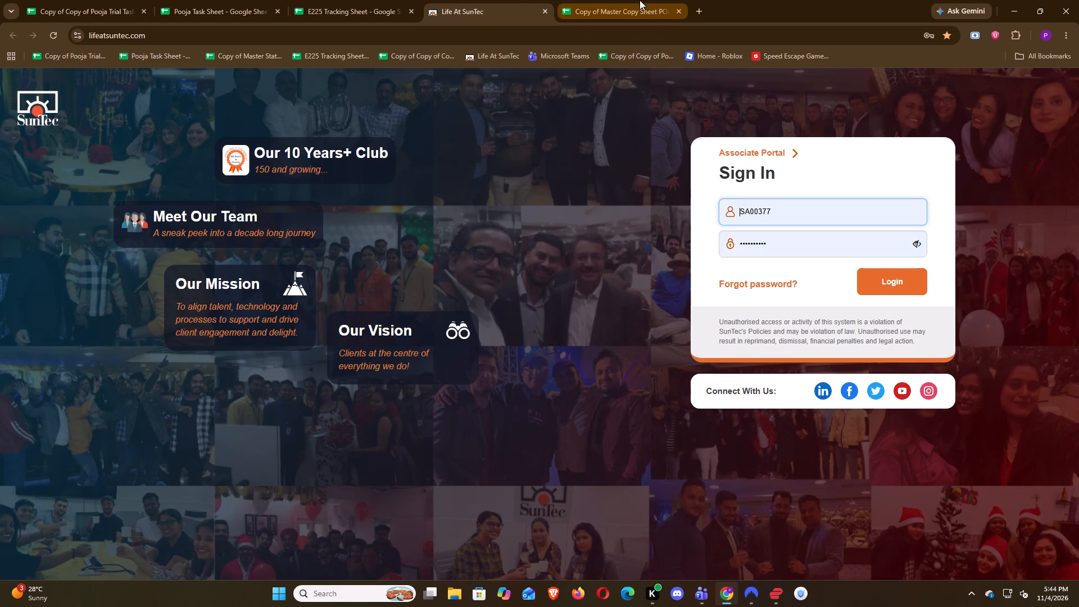
# Sign in to the Life At SunTec portal with the saved credentials and open the timesheet entry form.
pyautogui.click(904, 284)
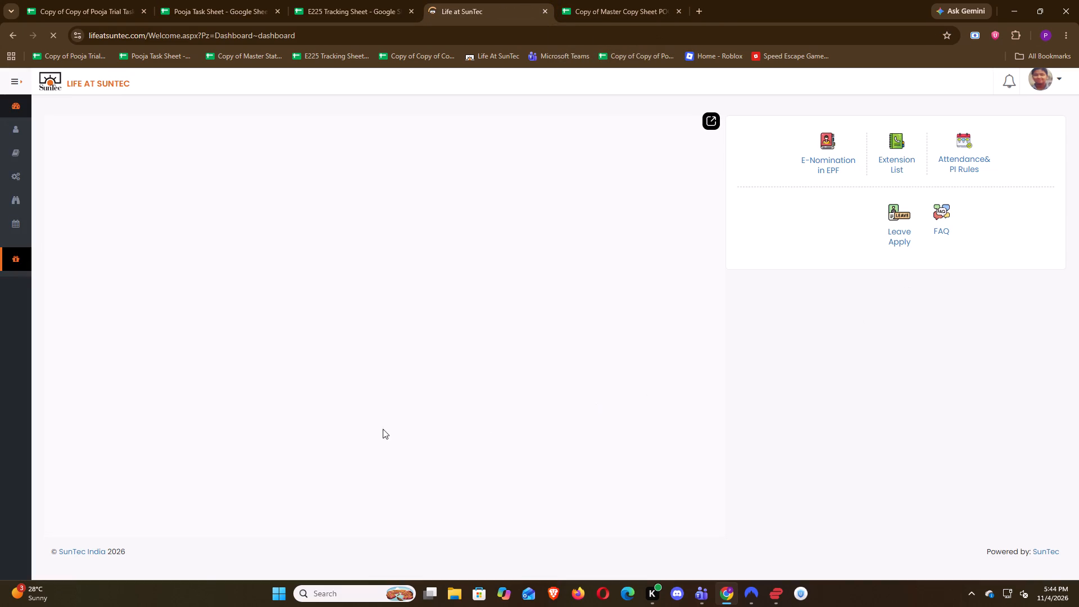
pyautogui.click(11, 219)
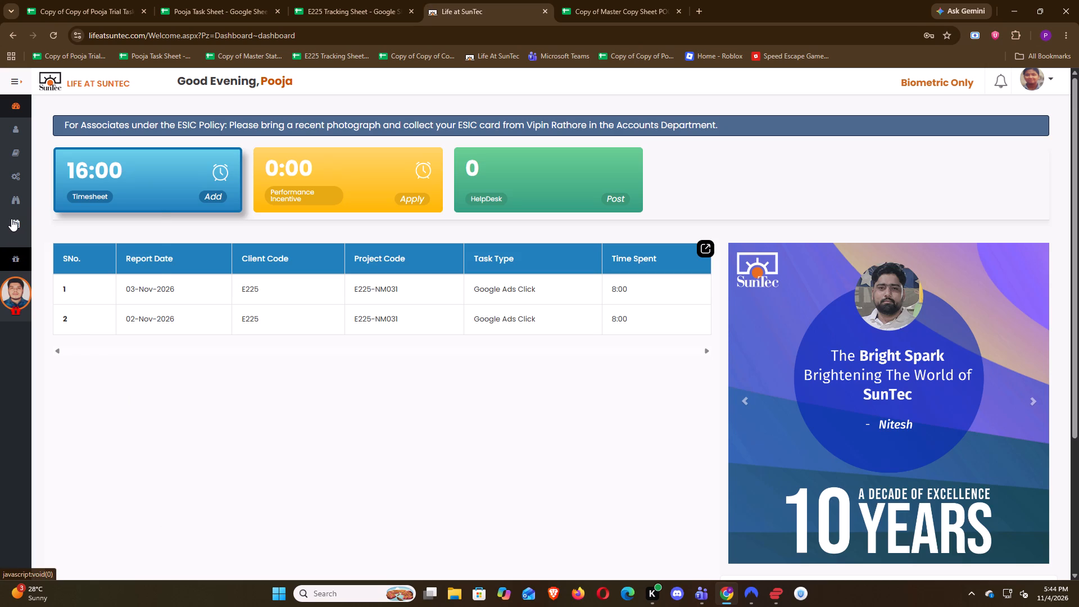
pyautogui.click(71, 242)
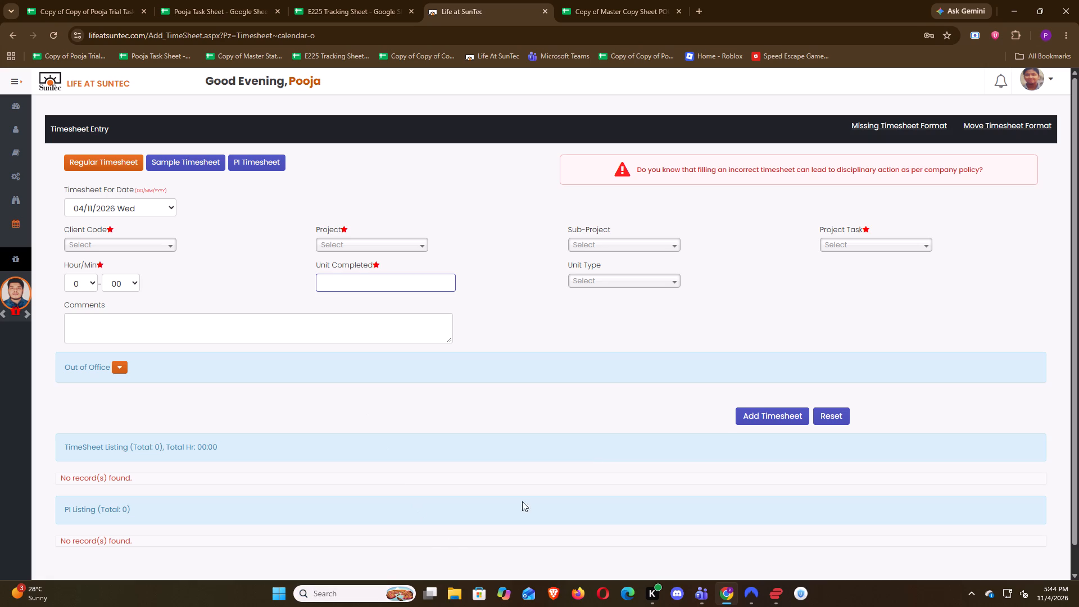
# On the 04/11/2026 timesheet, choose client code E225, project E225-NM031 and project task Google Ads Click.
pyautogui.click(107, 244)
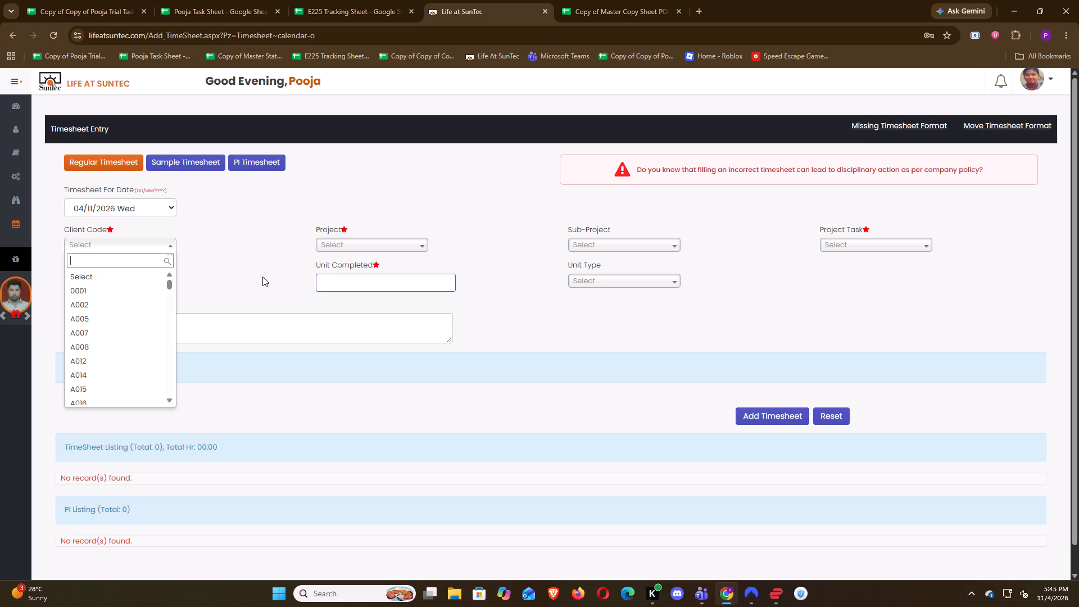
pyautogui.write('E225')
pyautogui.click(125, 275)
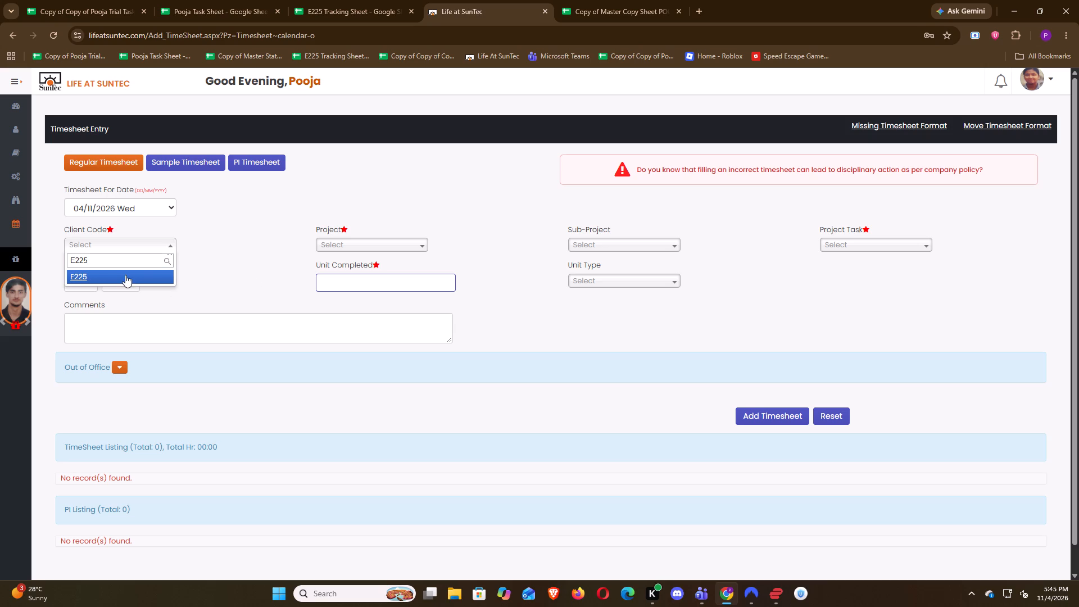
pyautogui.click(388, 242)
pyautogui.click(357, 294)
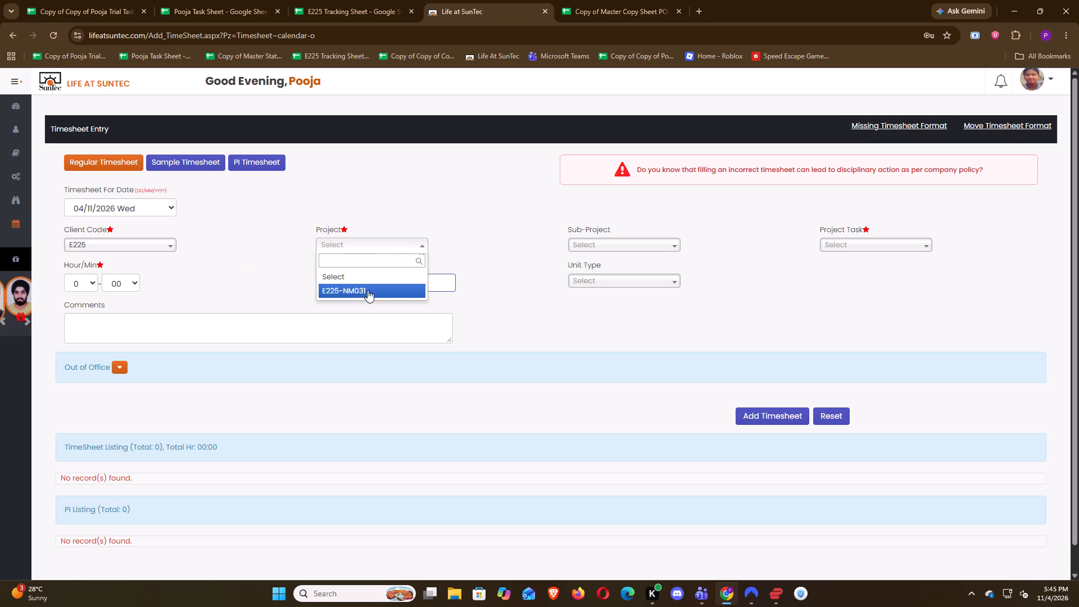
pyautogui.click(885, 246)
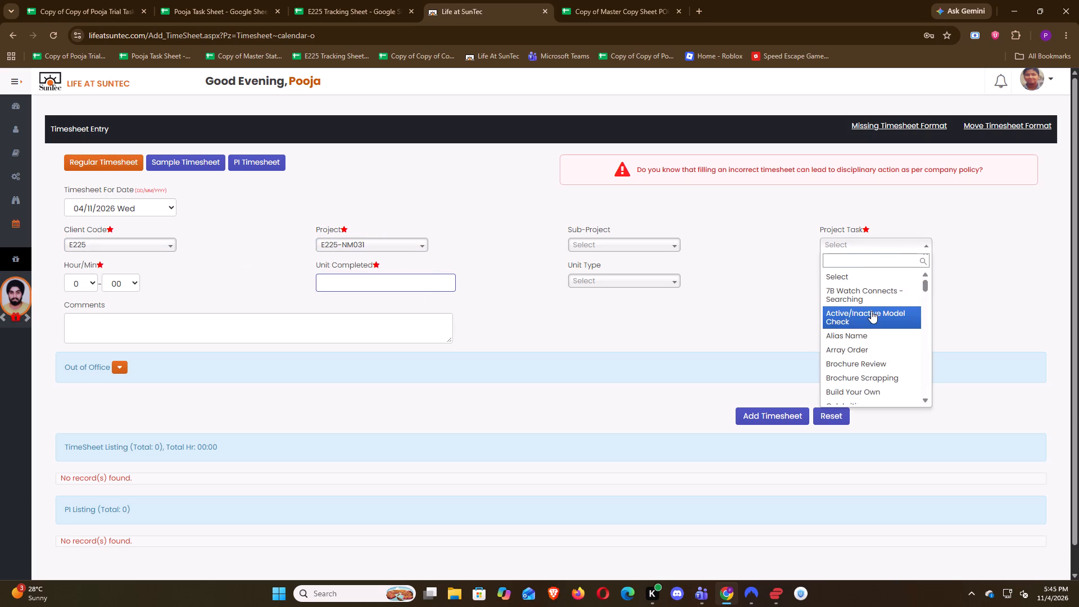
pyautogui.press('g')
pyautogui.click(854, 307)
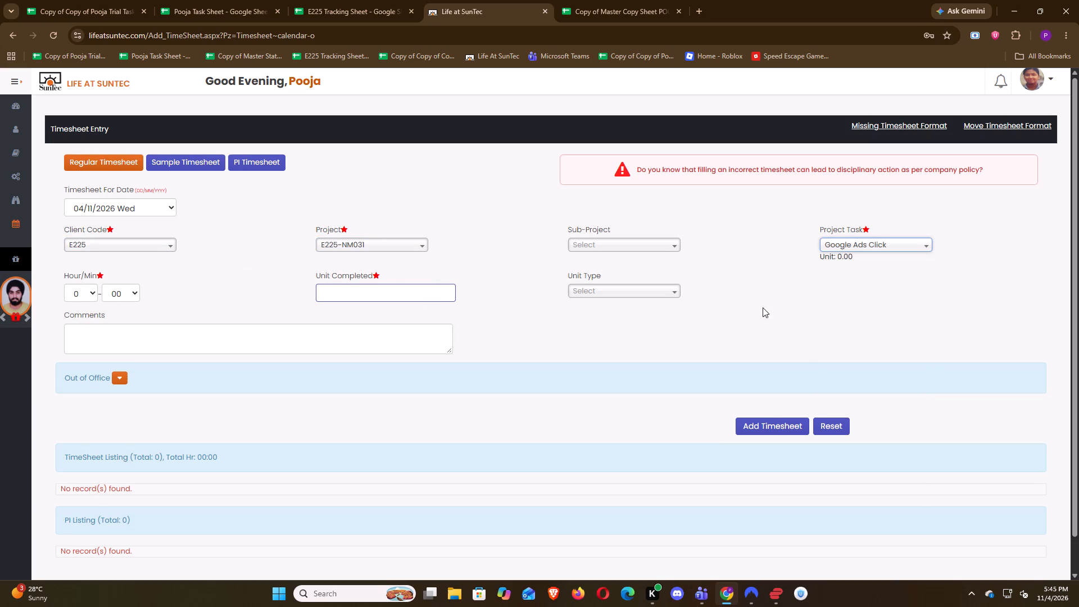
# Check the 4-Nov-26 click total in the working copy, and fill in the timesheet with 170 units completed and 8 hours.
pyautogui.click(337, 296)
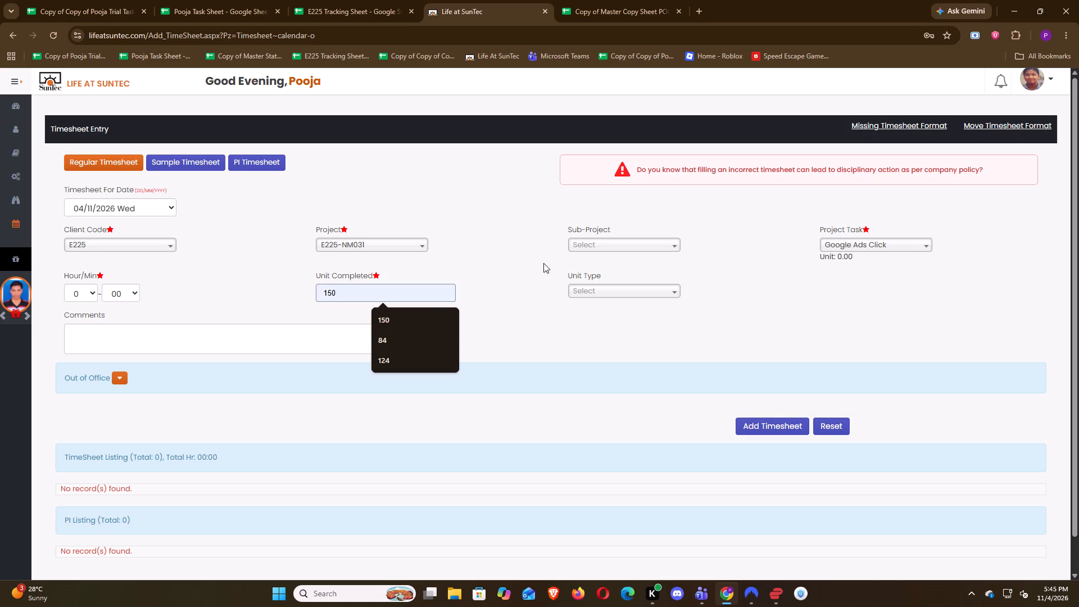
pyautogui.click(92, 0)
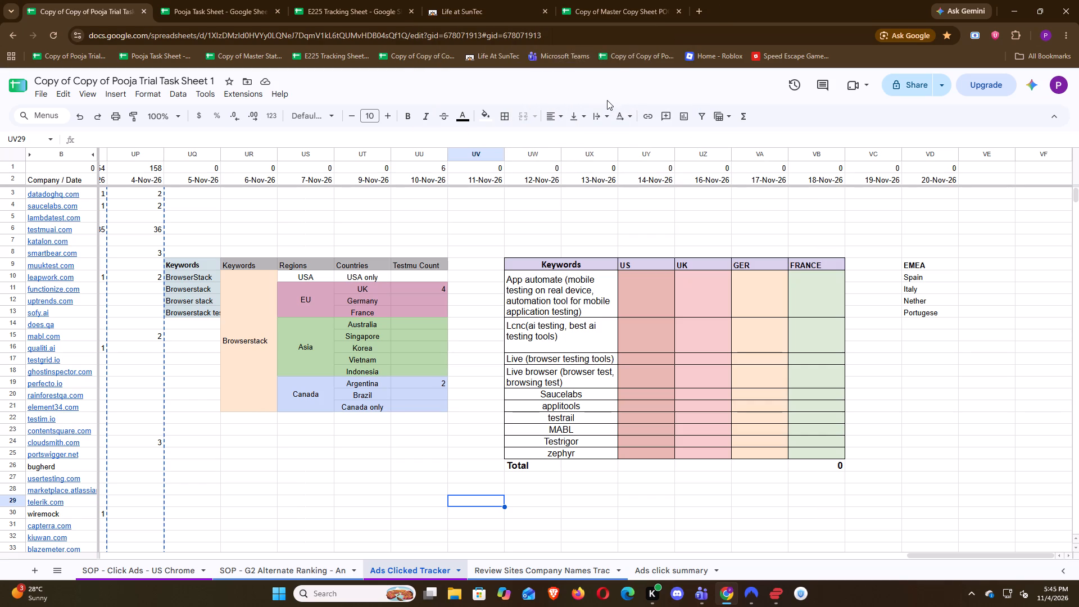
pyautogui.click(486, 0)
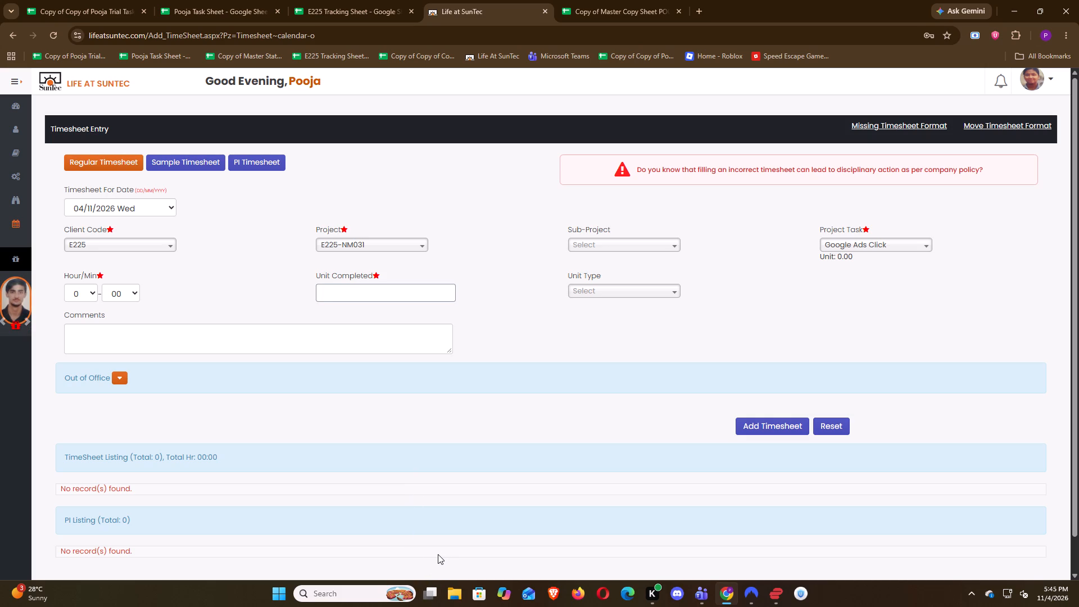
pyautogui.click(346, 288)
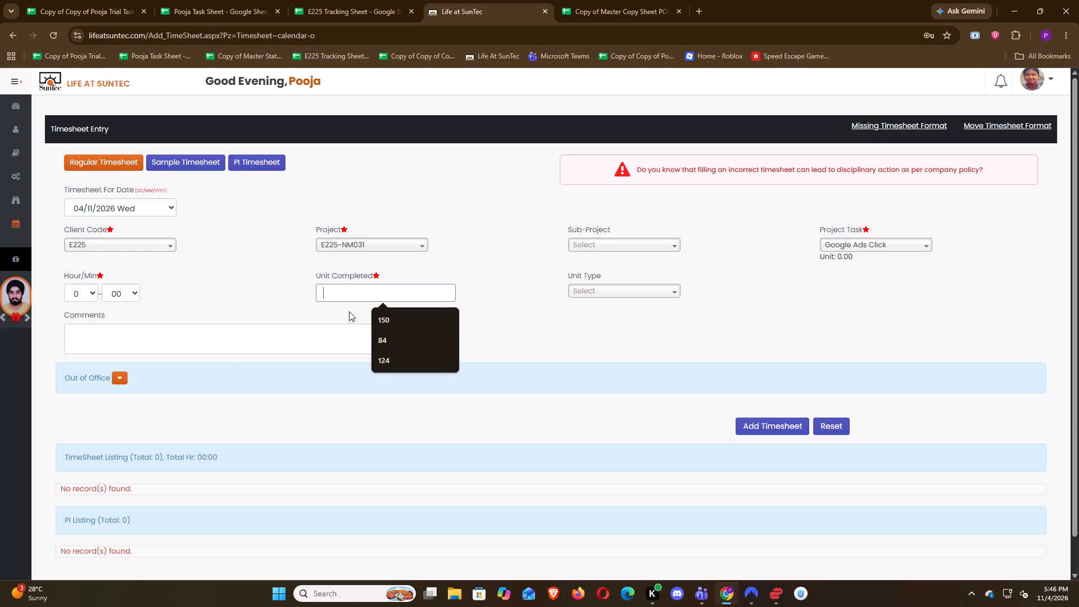
pyautogui.click(351, 295)
pyautogui.write('170')
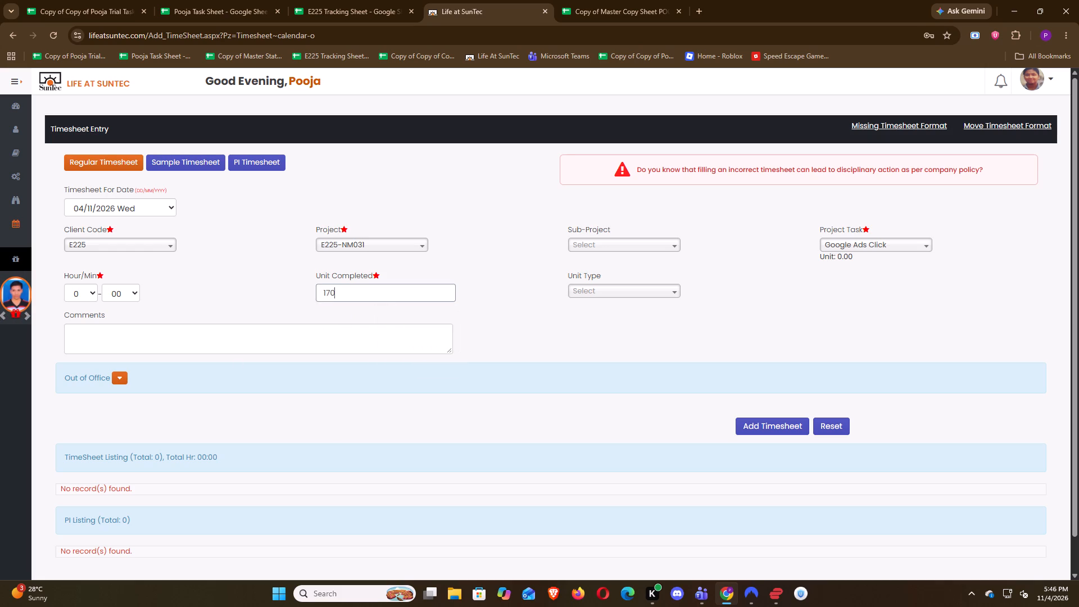
pyautogui.click(87, 292)
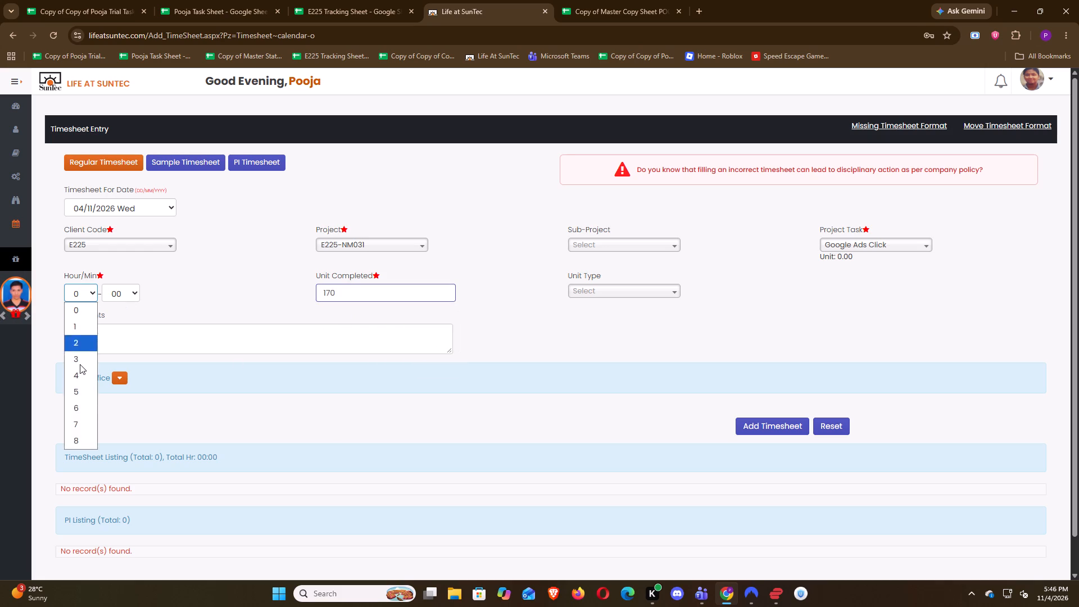
pyautogui.click(75, 447)
# Add the timesheet comment "Total ads click- 158" with "G2 click- 12" on a second line.
pyautogui.click(93, 341)
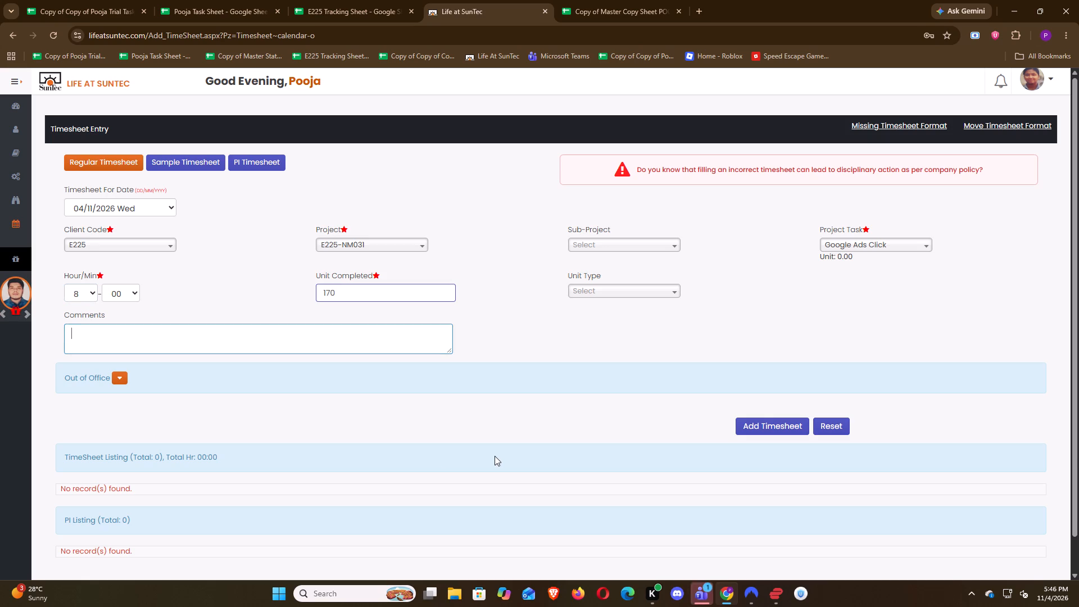
pyautogui.write('Total ads click')
pyautogui.write('- 158')
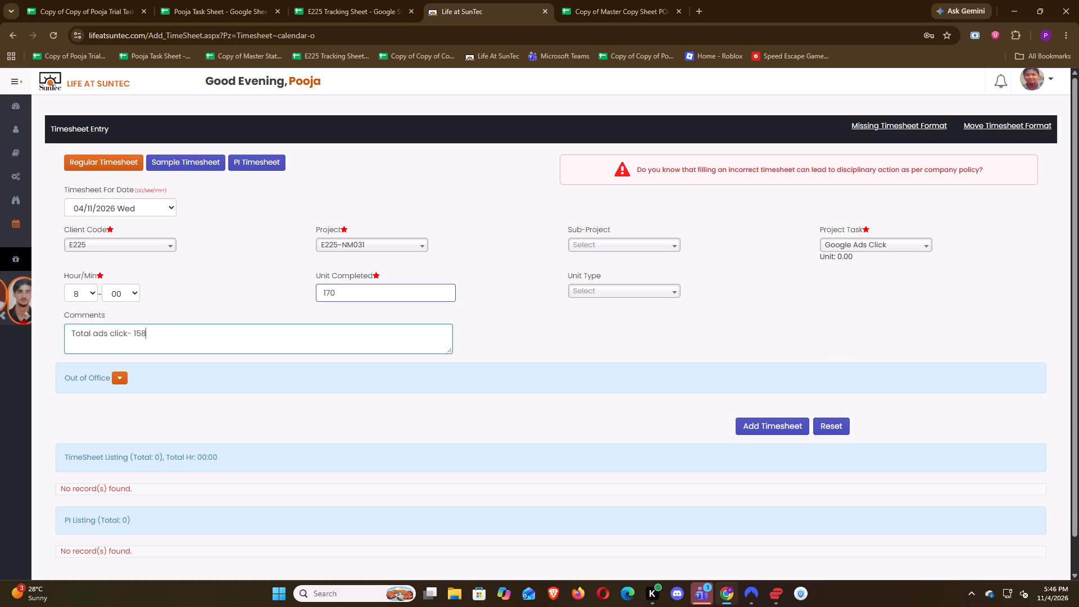
pyautogui.press('Return')
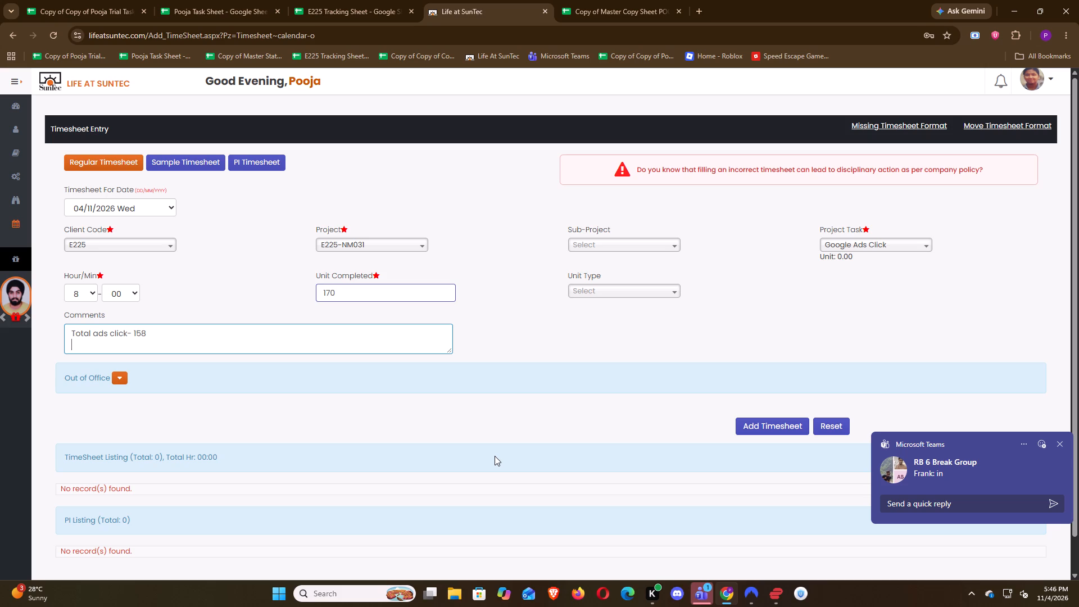
pyautogui.write('G2')
pyautogui.press('space')
pyautogui.write('click')
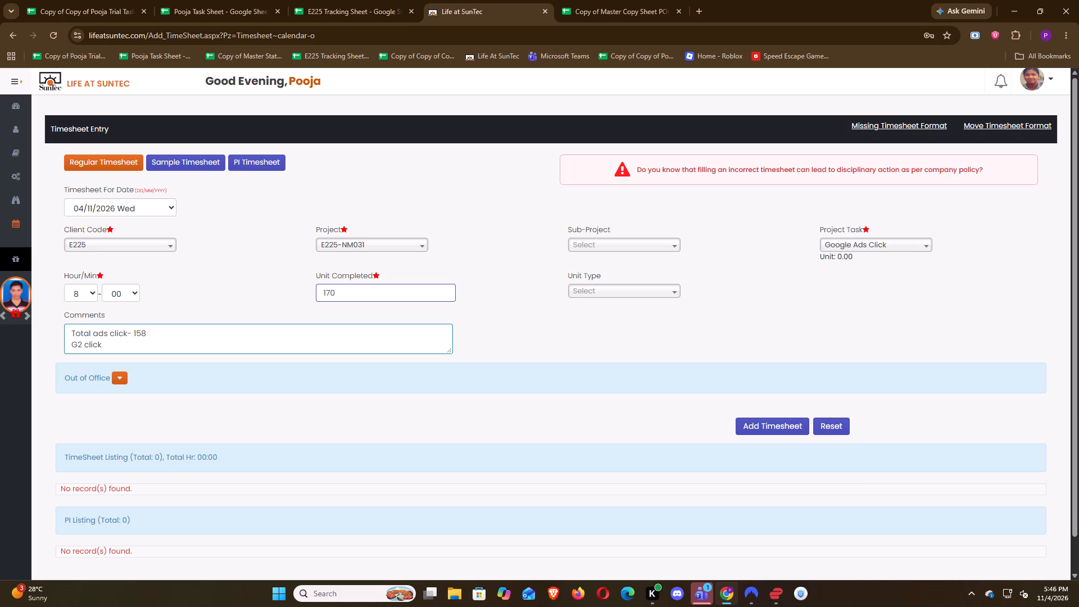
pyautogui.press('s')
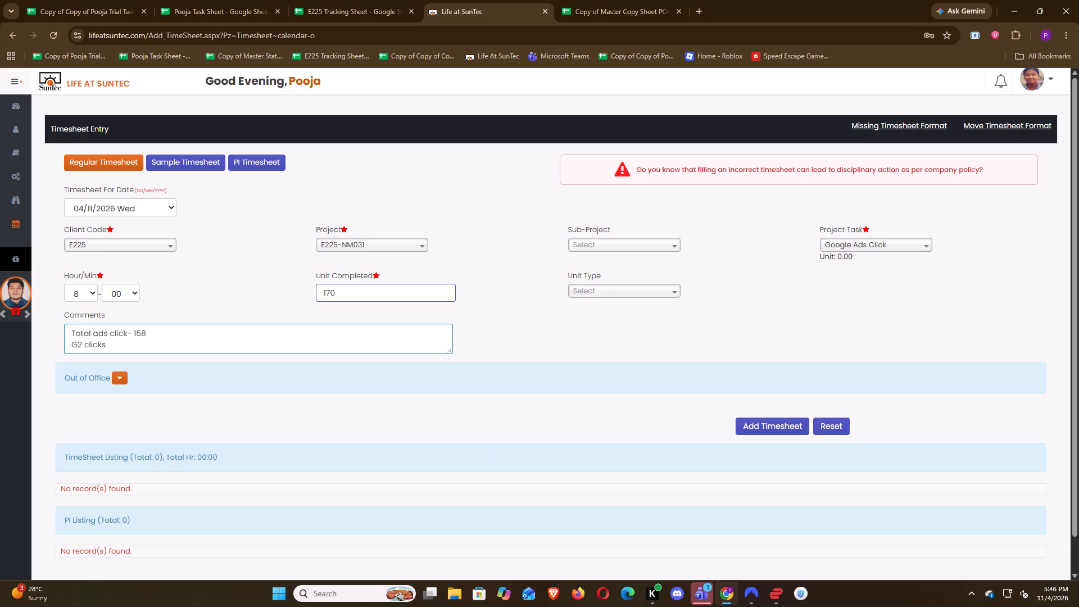
pyautogui.press('BackSpace')
pyautogui.write('-')
pyautogui.press('space')
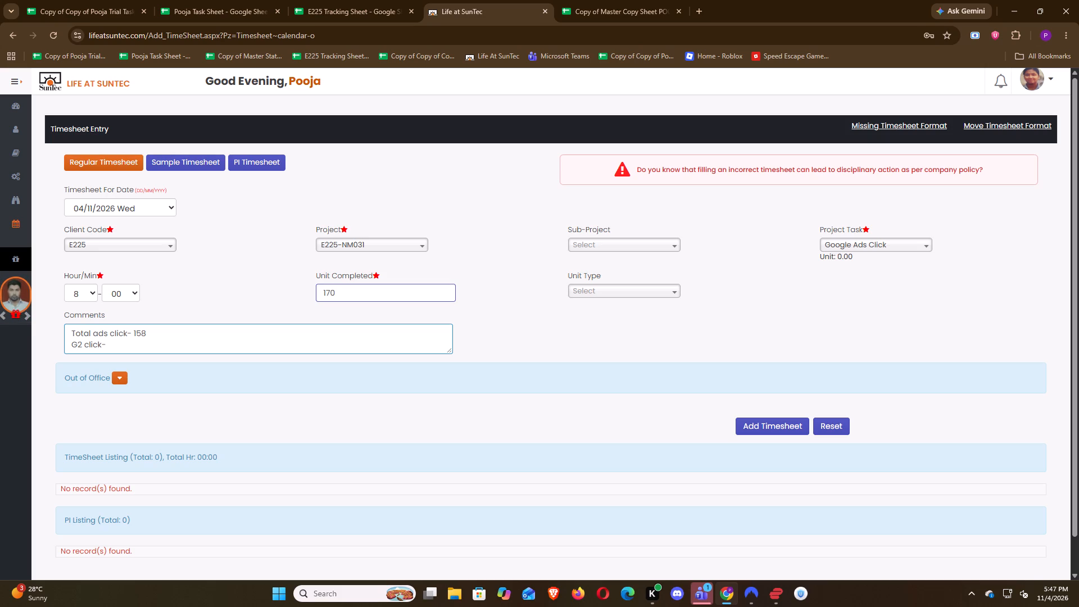
pyautogui.write('12')
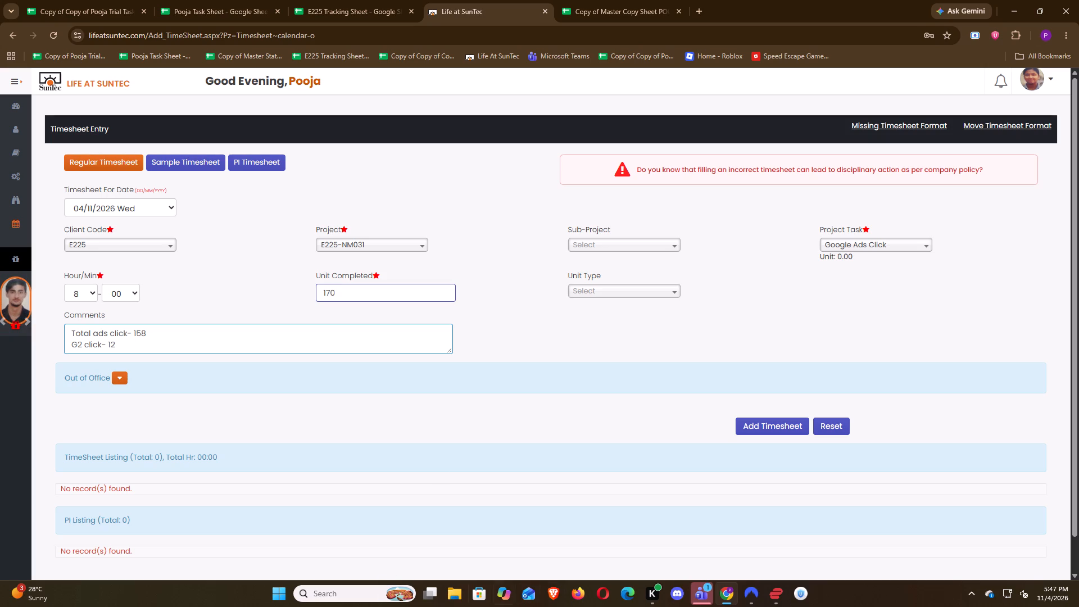
pyautogui.click(216, 269)
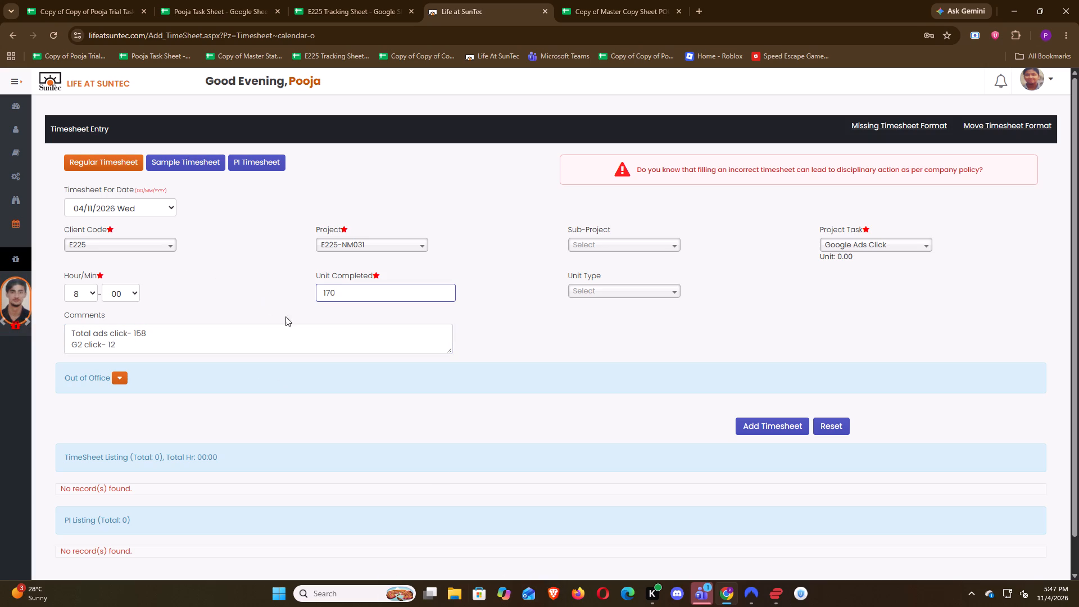
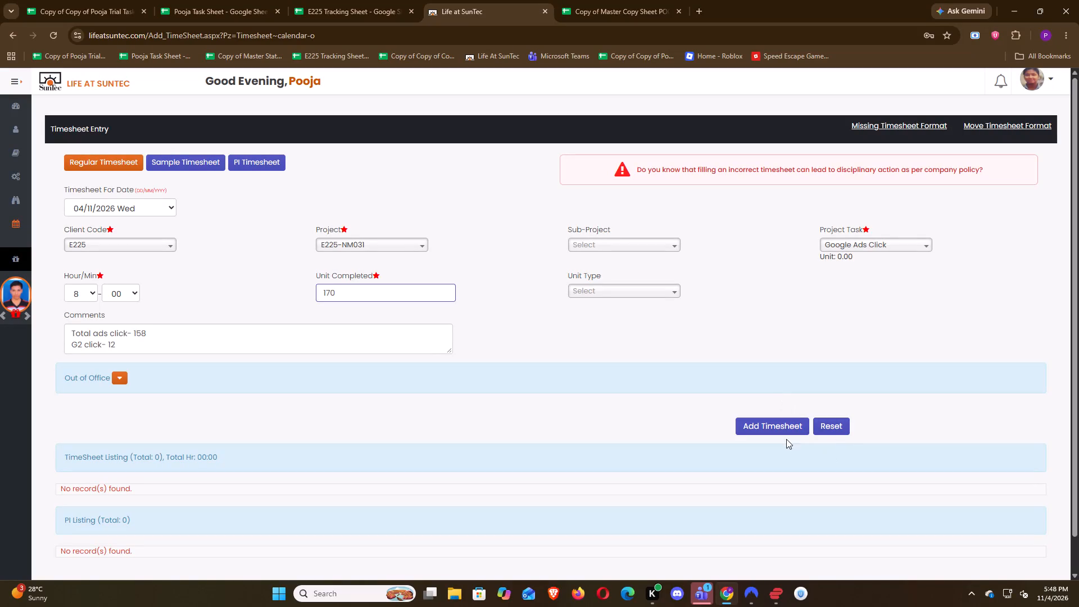
# Add the completed Google Ads Click entry to the 04/11/2026 timesheet and final-save the timesheet.
pyautogui.click(766, 424)
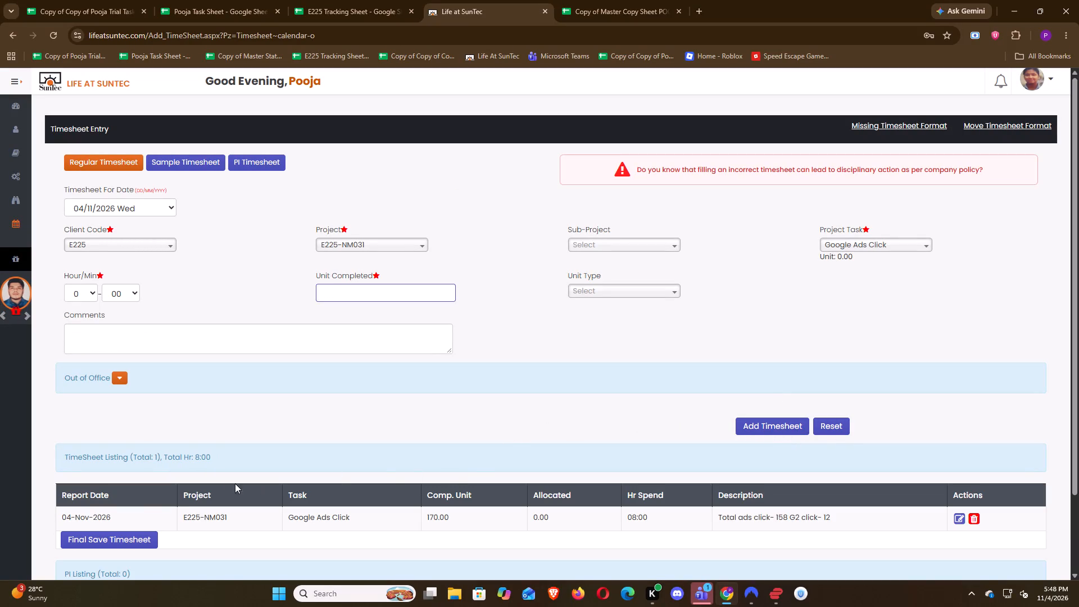
pyautogui.click(119, 541)
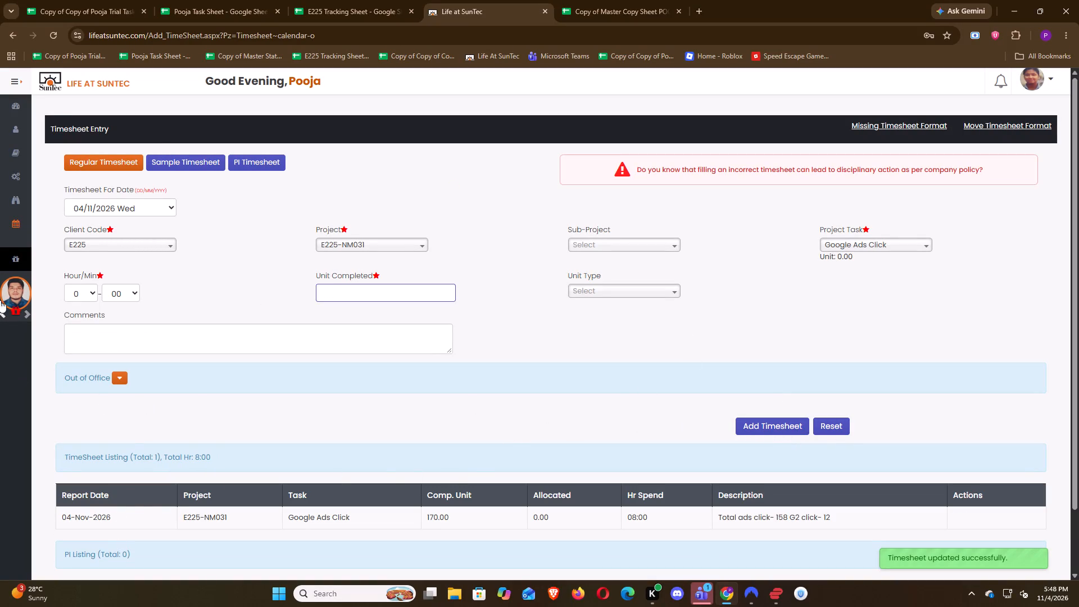
# Open the portal dashboard to check the recent timesheet records.
pyautogui.click(18, 106)
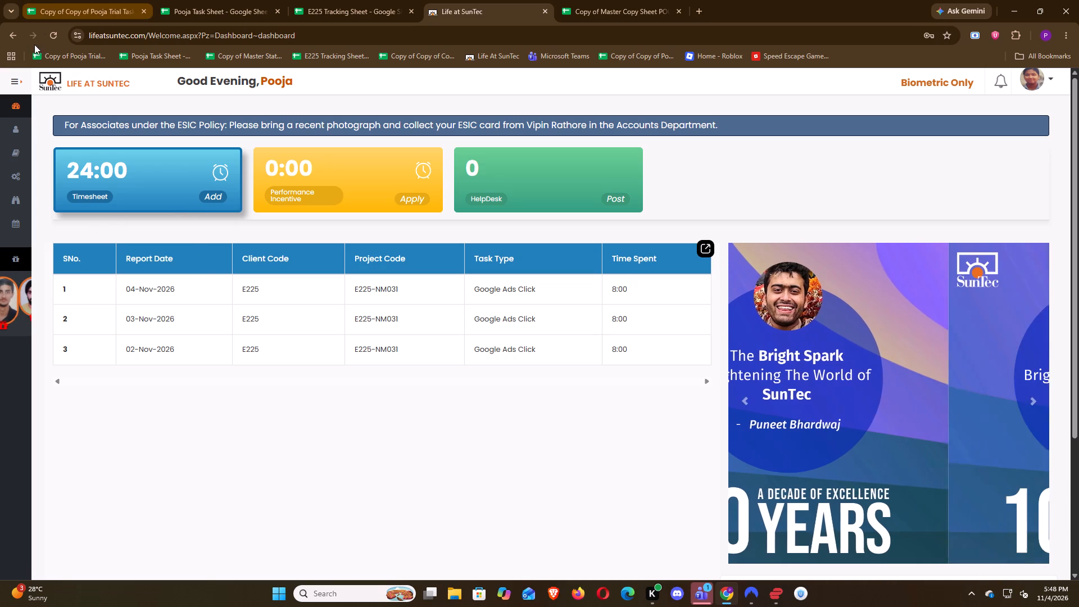
# Return to the Pooja Trial Task Sheet, and bring up and close the NordVPN and ExpressVPN windows.
pyautogui.click(62, 0)
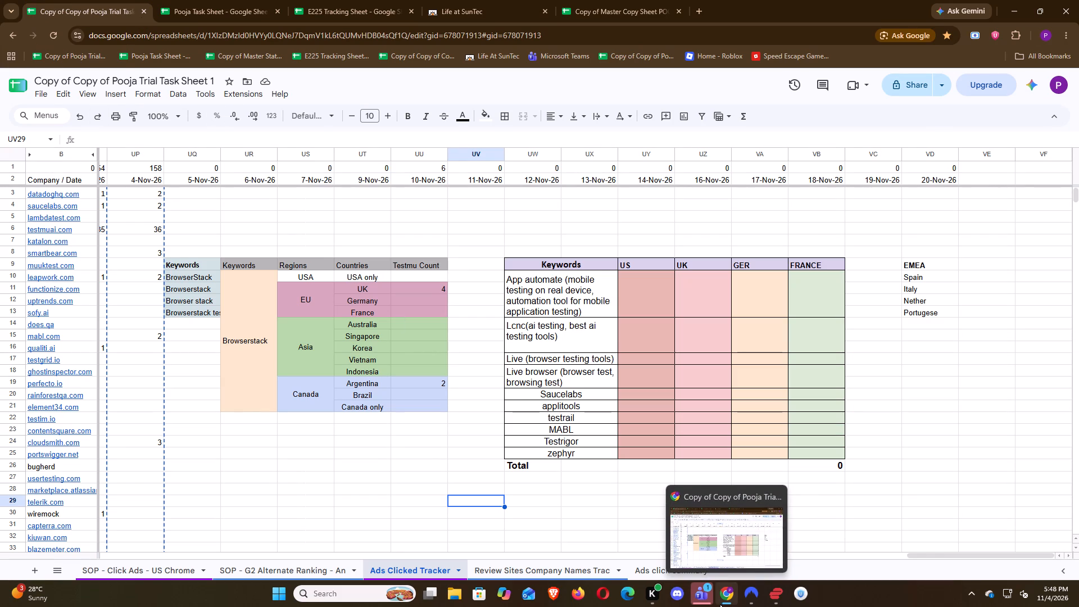
pyautogui.click(743, 591)
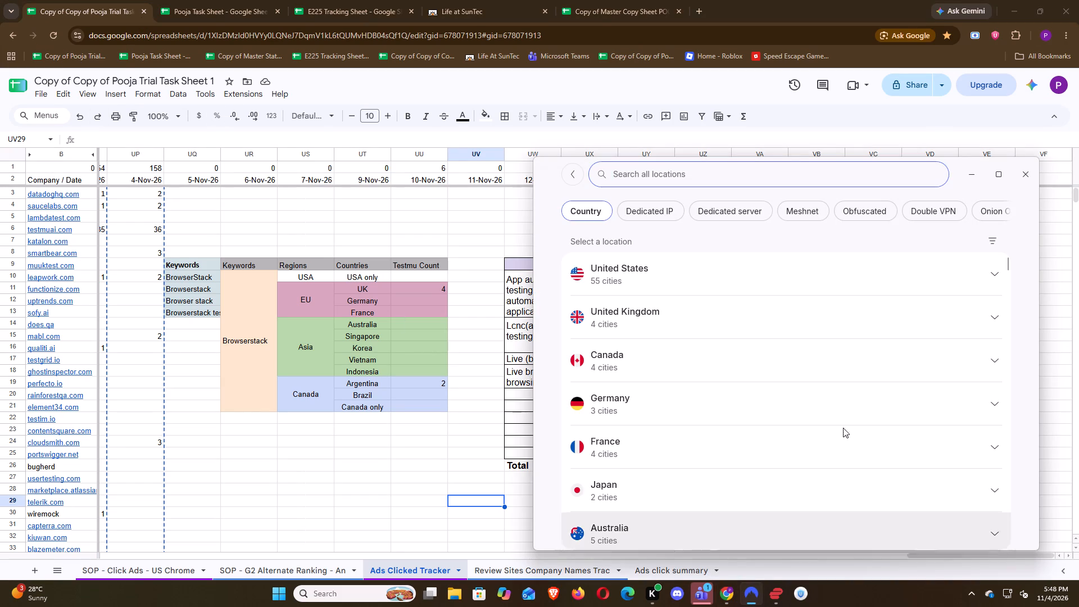
pyautogui.click(1018, 175)
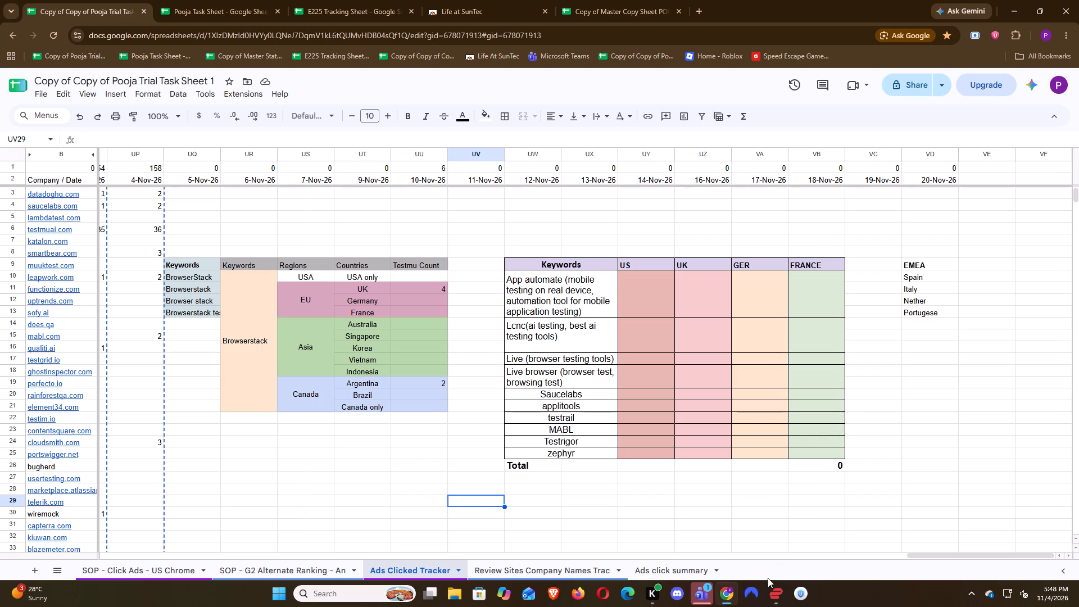
pyautogui.click(773, 601)
pyautogui.click(863, 158)
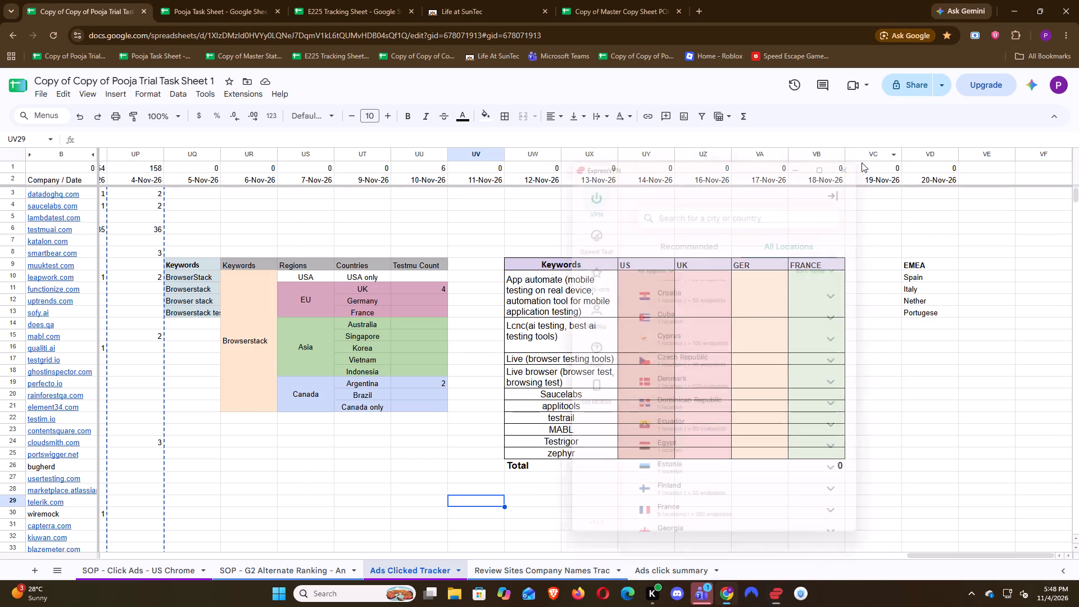